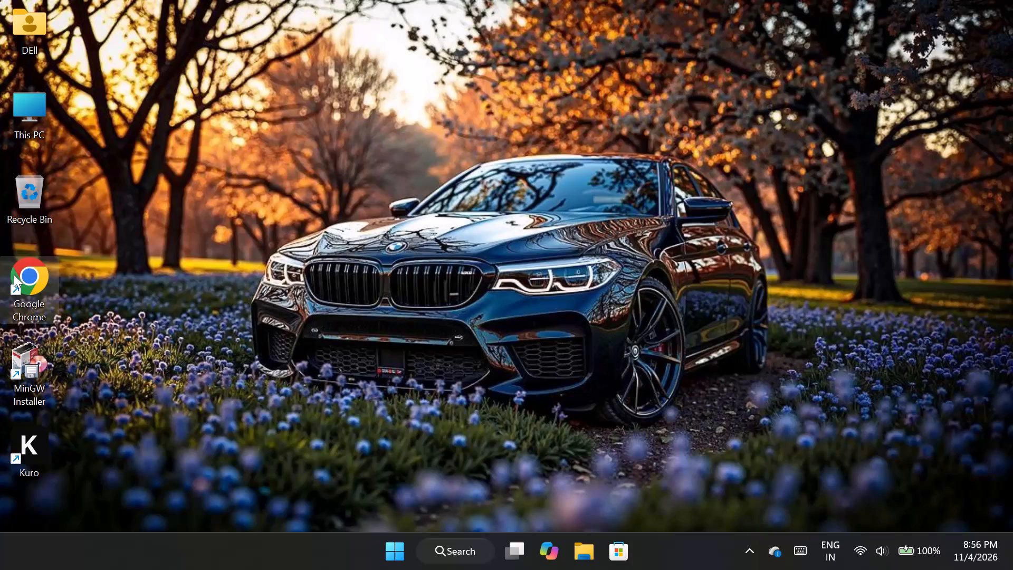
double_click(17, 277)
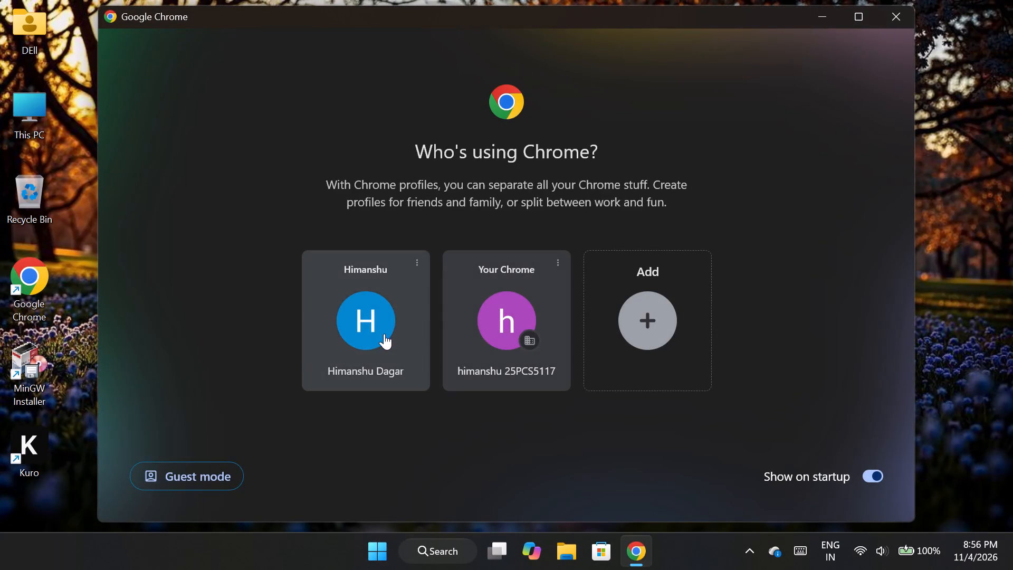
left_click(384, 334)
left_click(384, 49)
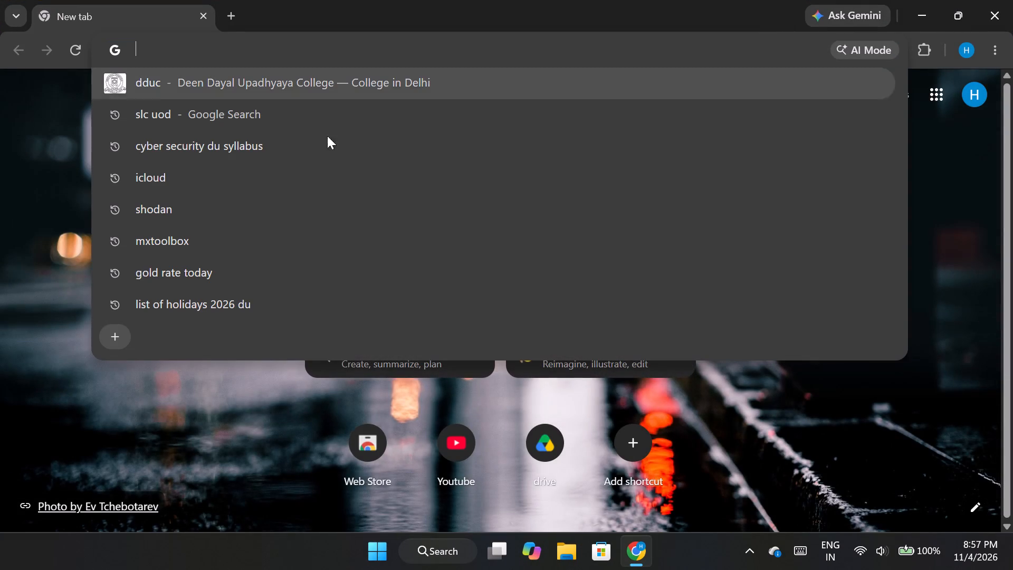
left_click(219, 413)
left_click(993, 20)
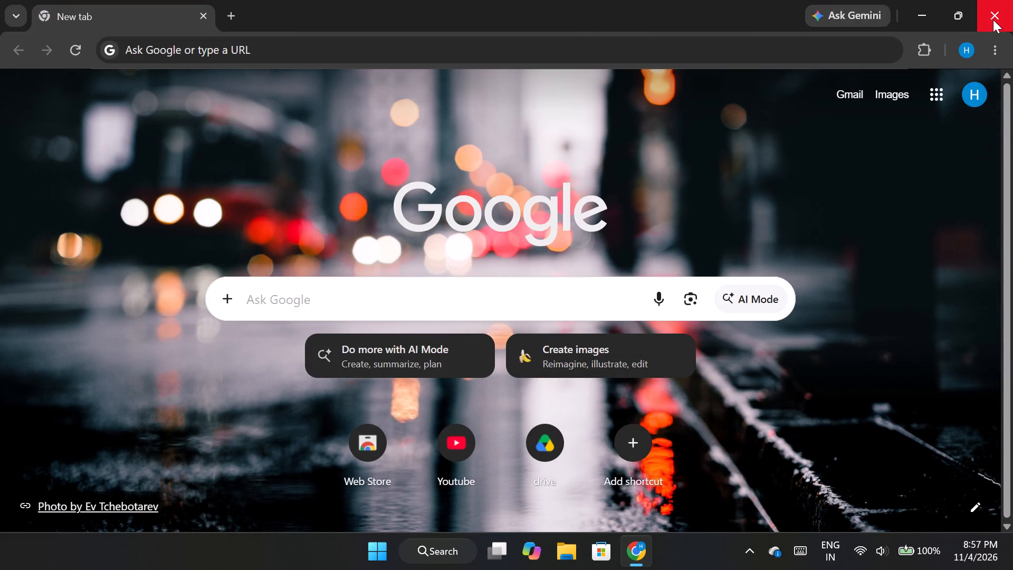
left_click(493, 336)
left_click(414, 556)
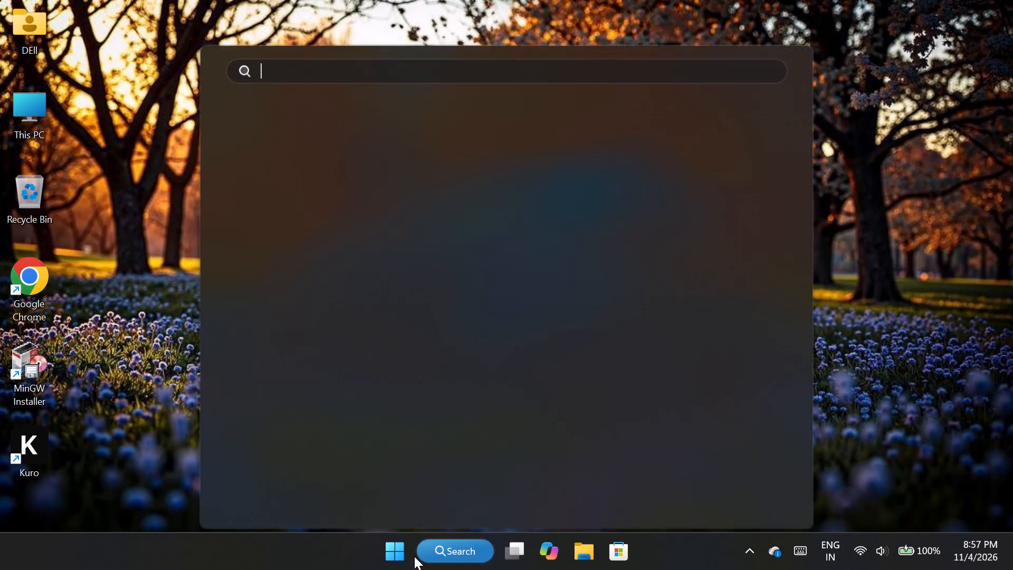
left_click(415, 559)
Launch Google Chrome and open it with the first saved profile.
left_click(397, 553)
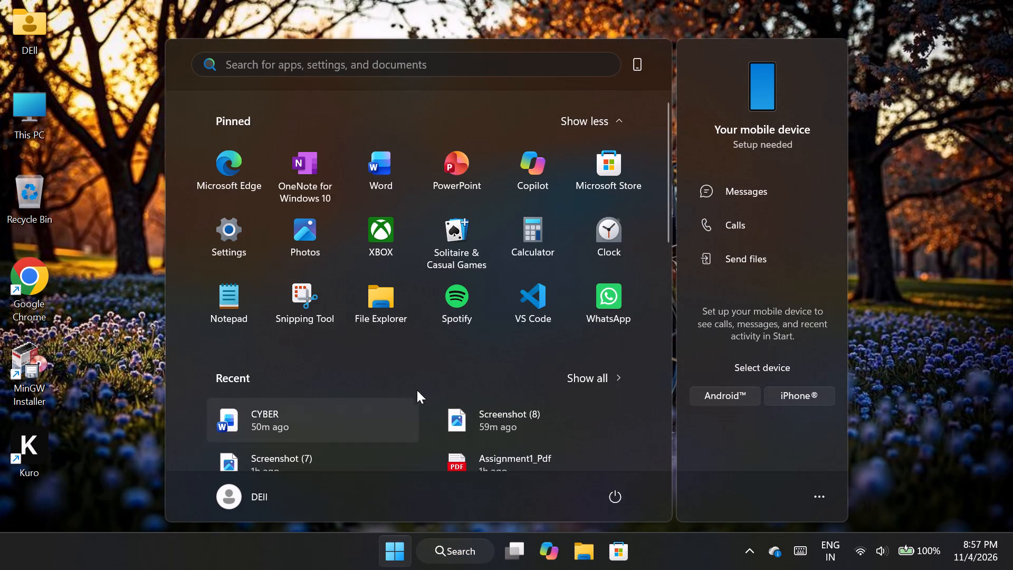
scroll(422, 377, "down", 2)
left_click(252, 380)
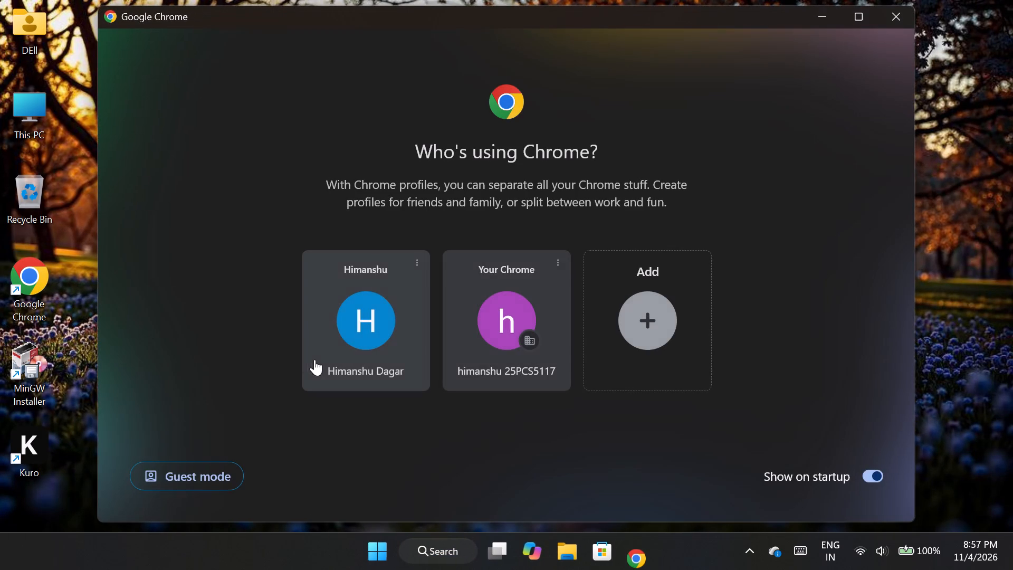
left_click(371, 324)
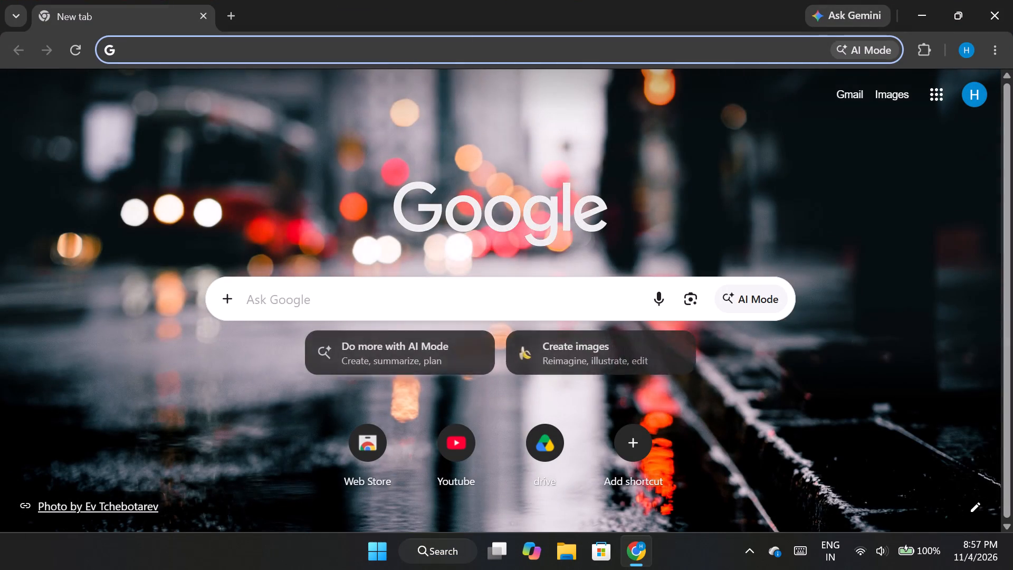
Search Google for "sanchar saathi" and open the Sanchar Saathi website from the results.
left_click(426, 53)
type("sa")
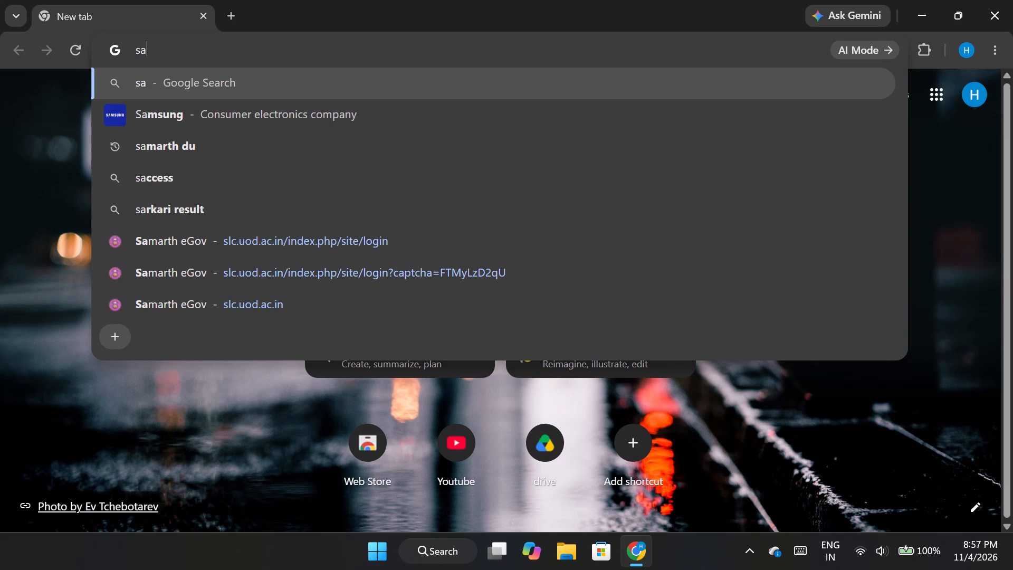
key("n")
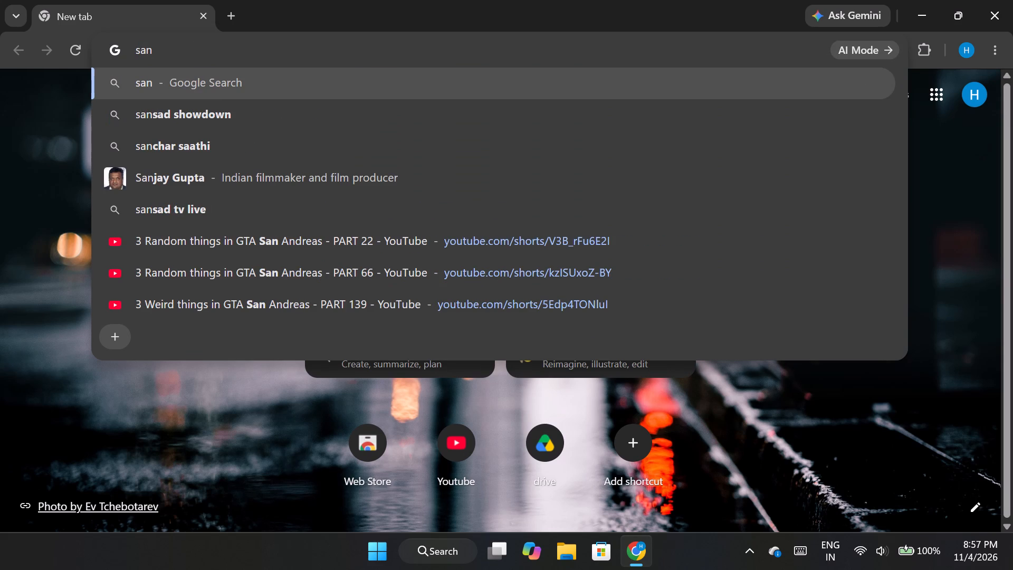
key("Down")
key("Down")
key("Return")
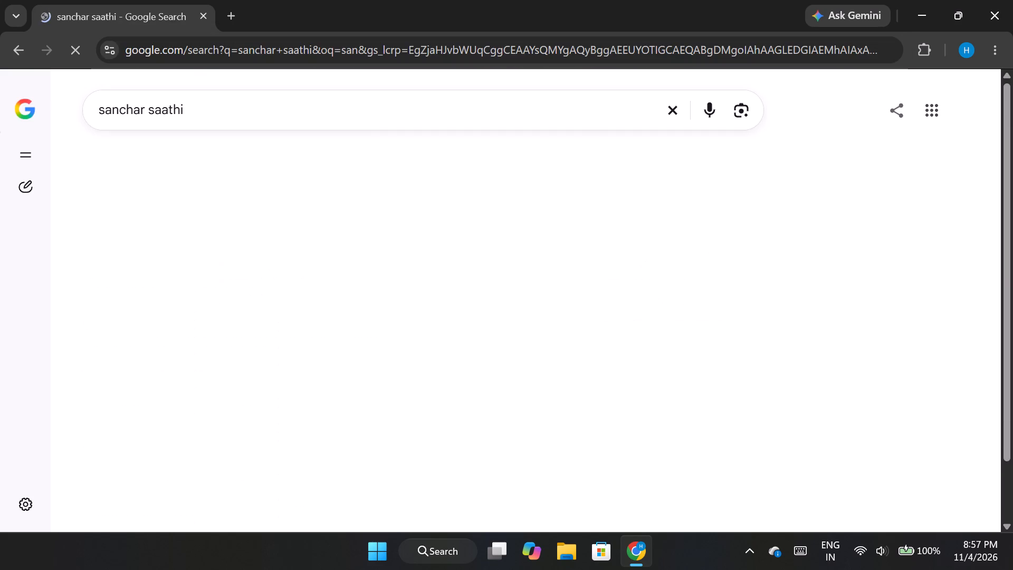
left_click(169, 240)
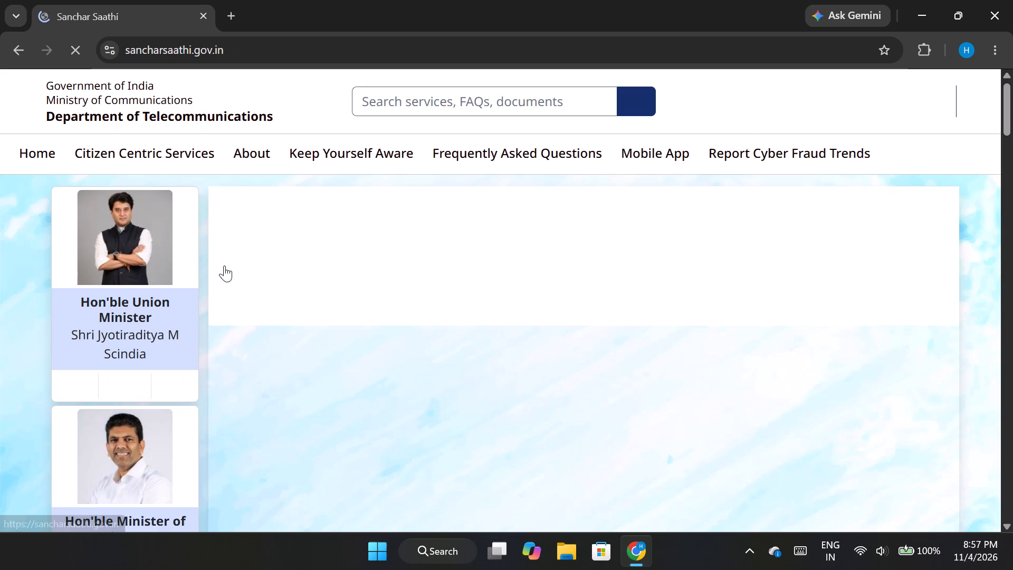
Open the Chakshu service from Citizen Centric Services and proceed to the Report Suspected Fraud complaint form.
scroll(206, 334, "down", 2)
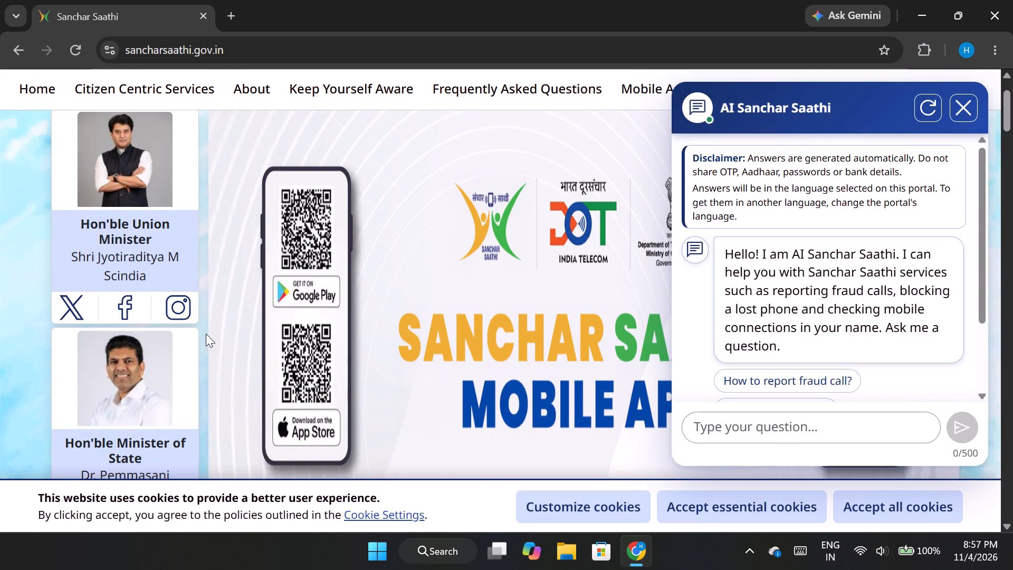
scroll(206, 334, "down", 3)
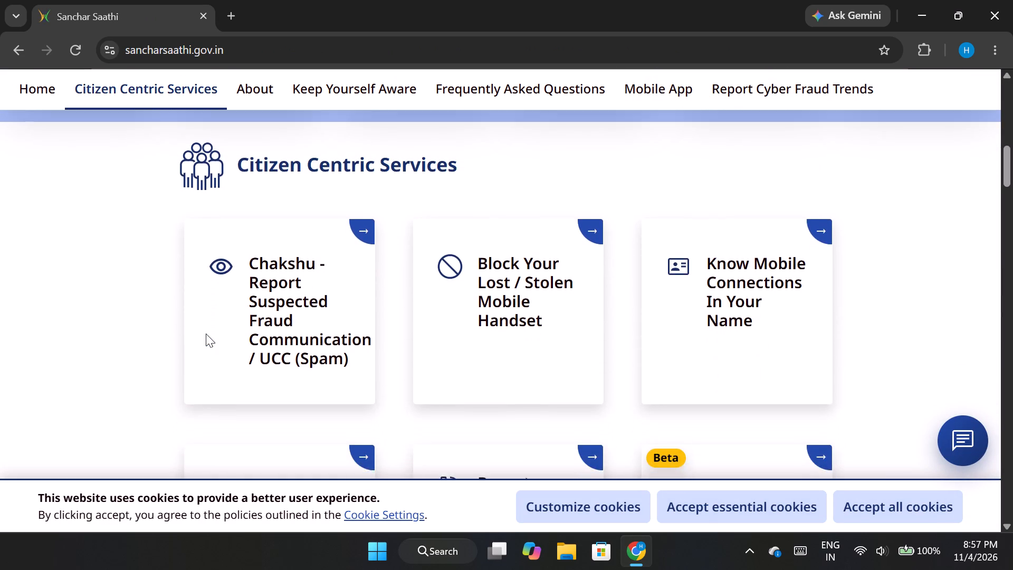
scroll(206, 334, "down", 1)
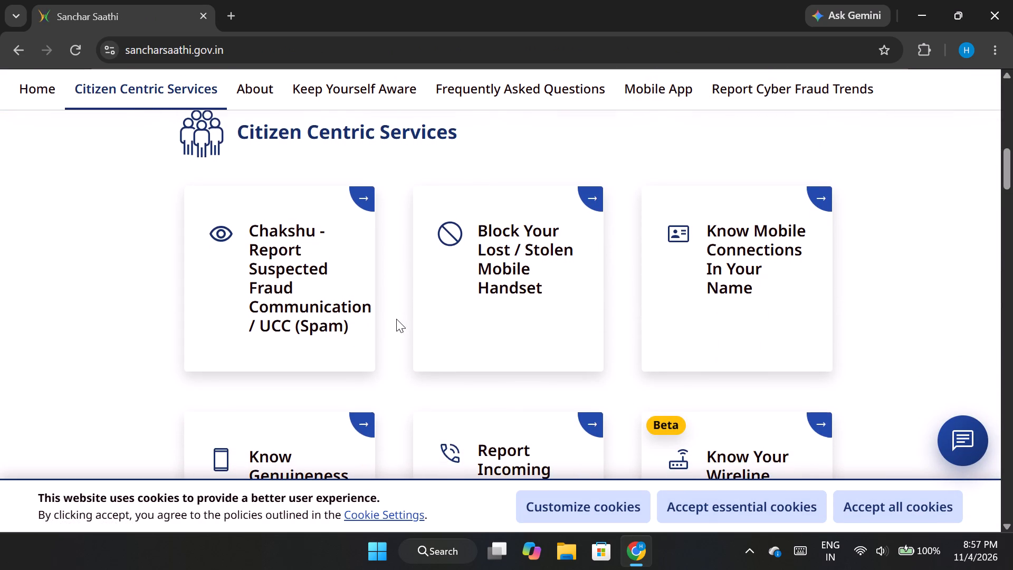
left_click(350, 303)
scroll(367, 311, "down", 1)
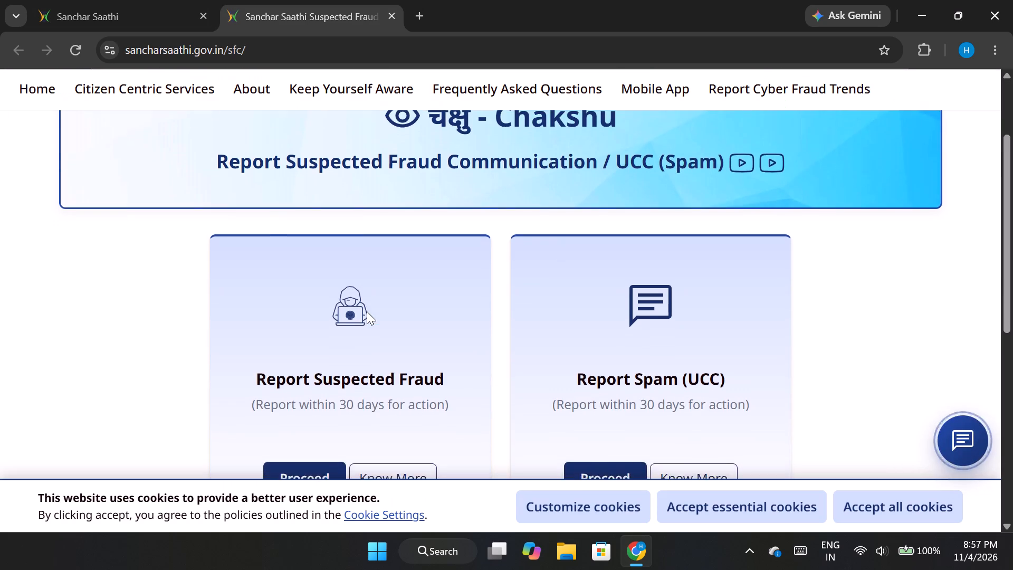
scroll(367, 311, "down", 1)
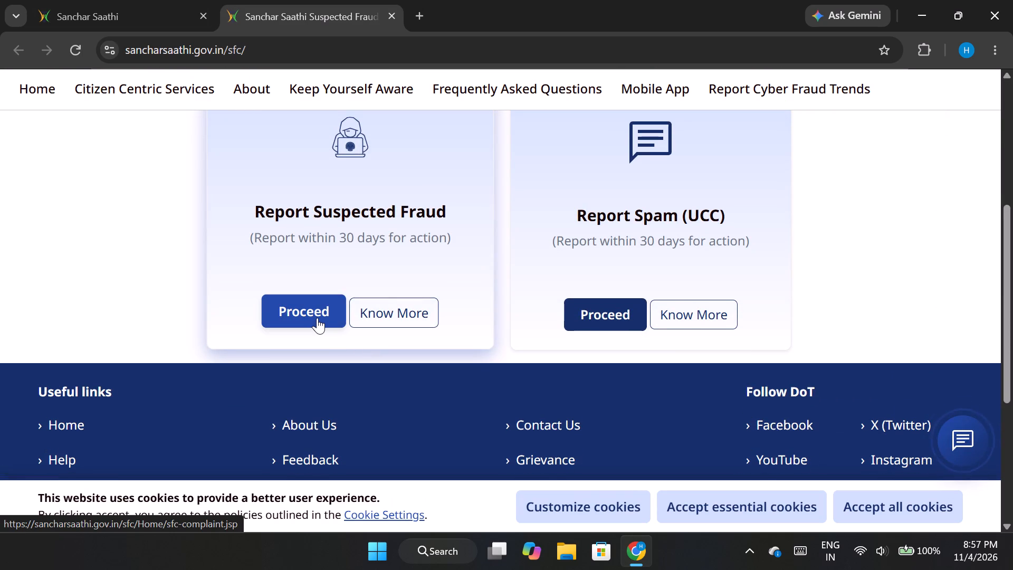
left_click(317, 318)
Set the communication medium to Call and the category to "KYC and Payment related to Bank / Electricity / Gas / Insurance etc".
scroll(368, 328, "down", 1)
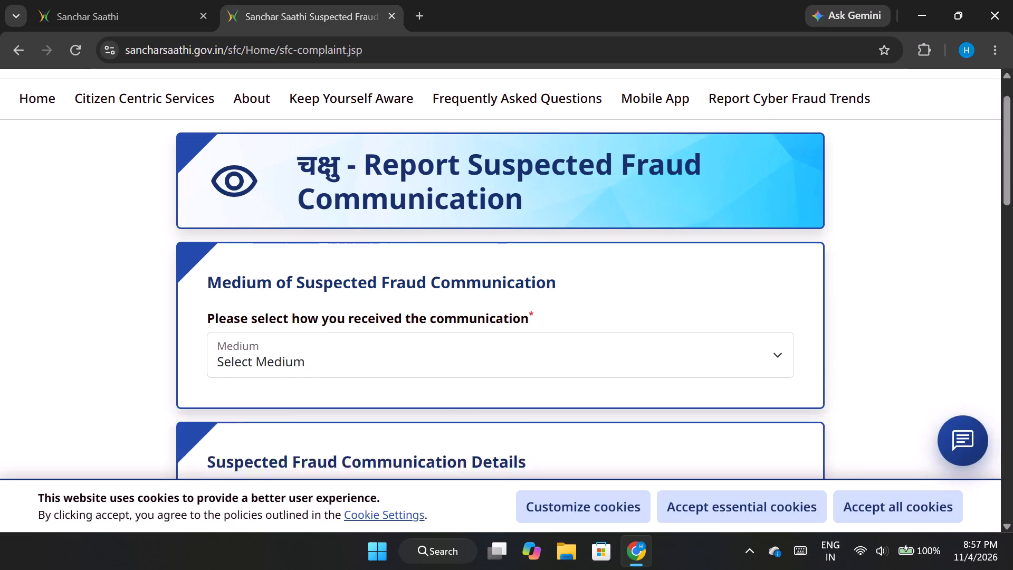
scroll(368, 328, "down", 2)
left_click(431, 239)
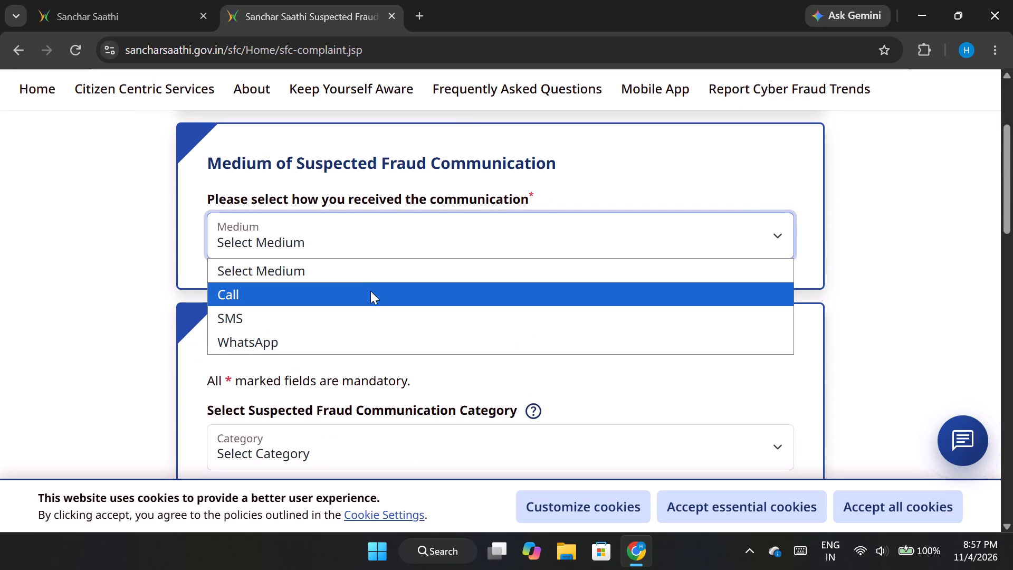
left_click(371, 293)
scroll(382, 291, "down", 1)
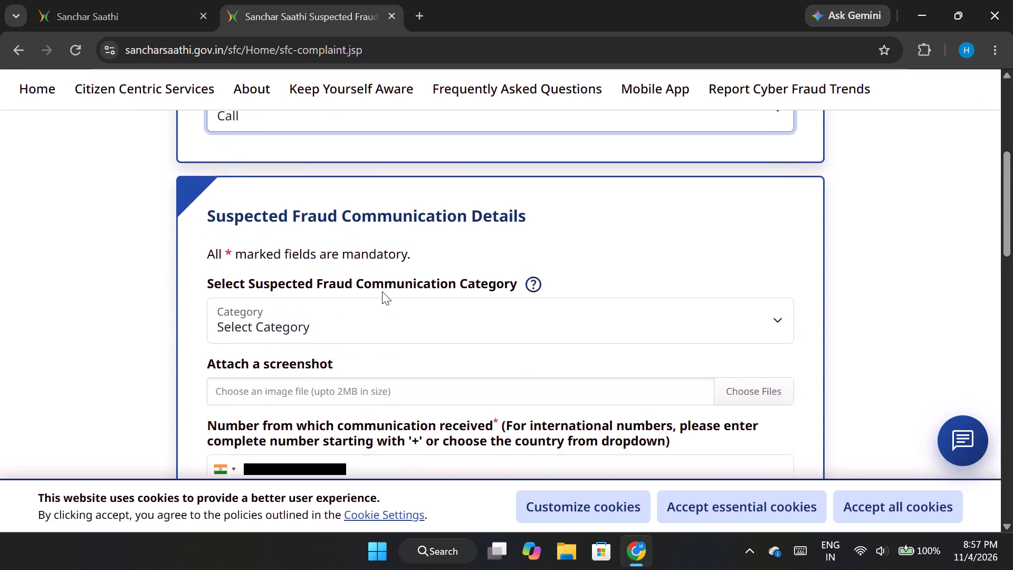
scroll(382, 291, "down", 1)
left_click(367, 270)
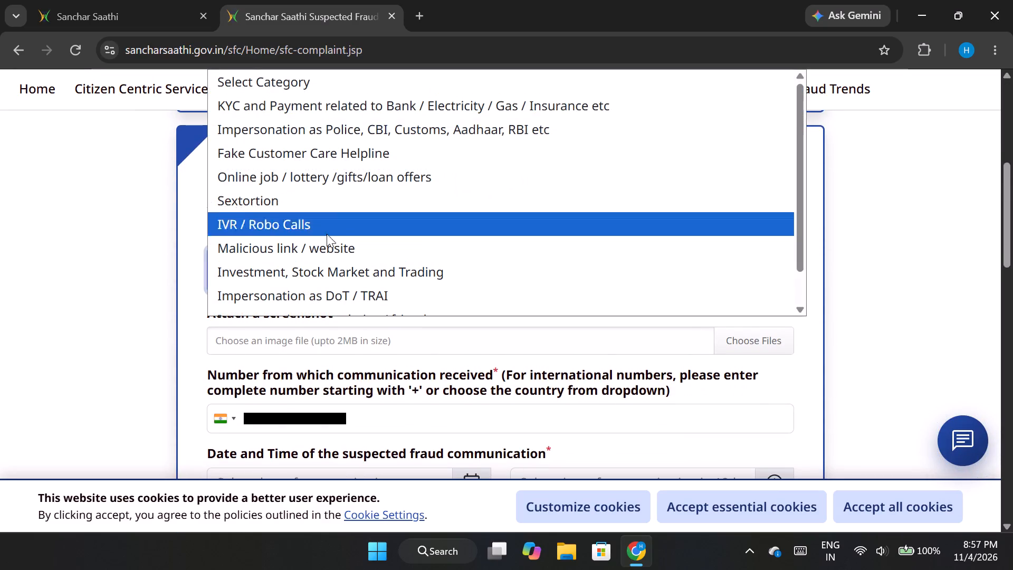
left_click(380, 110)
Look through the remaining complaint detail fields down to the Personal details section.
scroll(363, 231, "down", 2)
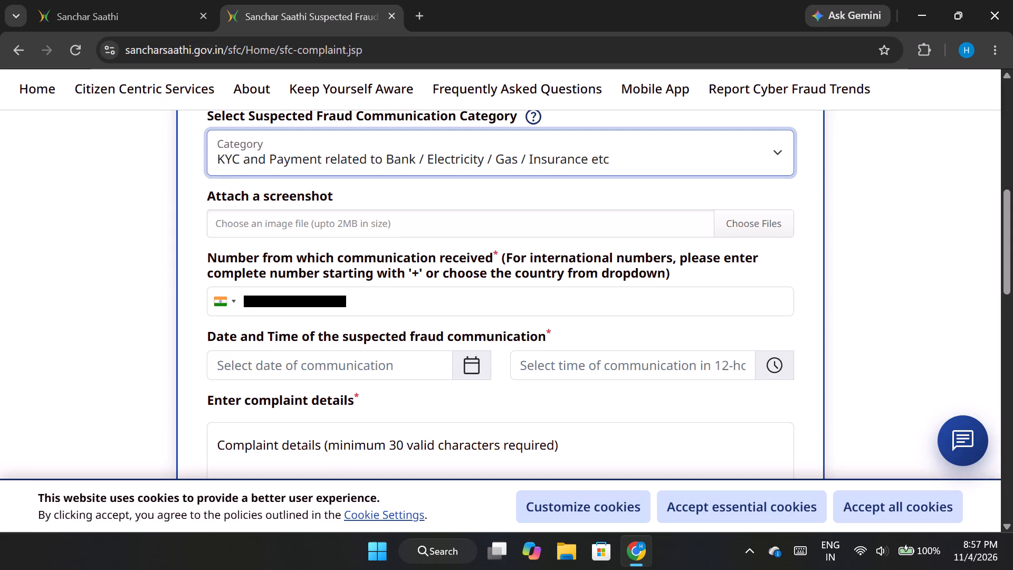
scroll(373, 302, "down", 3)
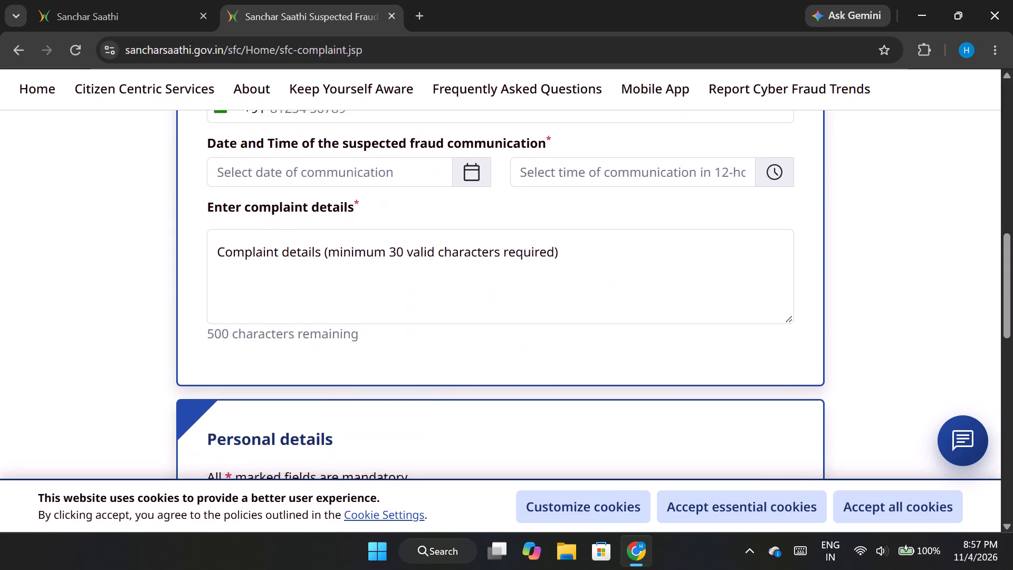
Look through the Chakshu suspected fraud report form, including its OTP verification section, and return to the report type selection.
scroll(373, 302, "down", 3)
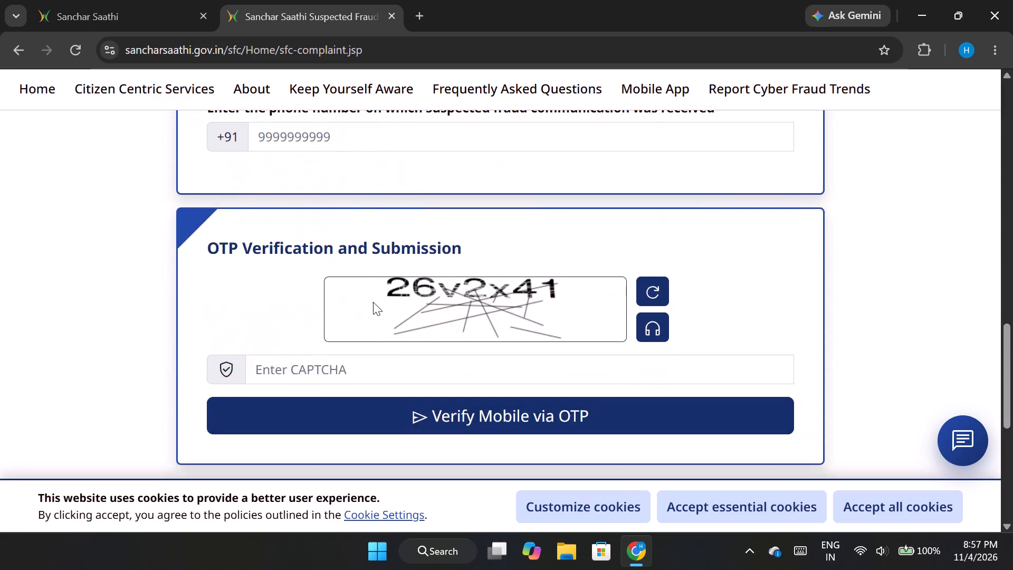
scroll(373, 302, "up", 1)
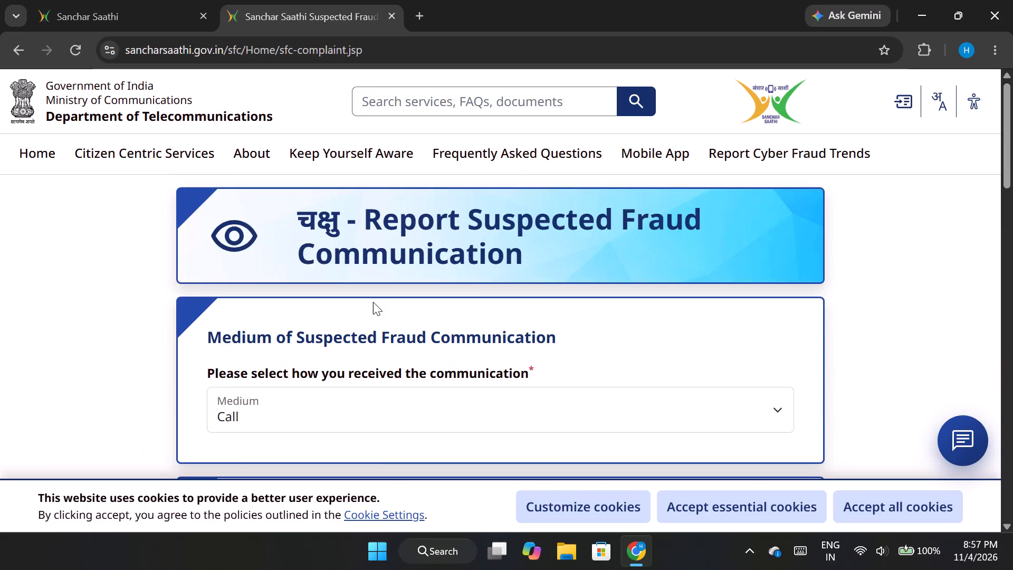
scroll(373, 302, "up", 1)
scroll(373, 302, "right", 5)
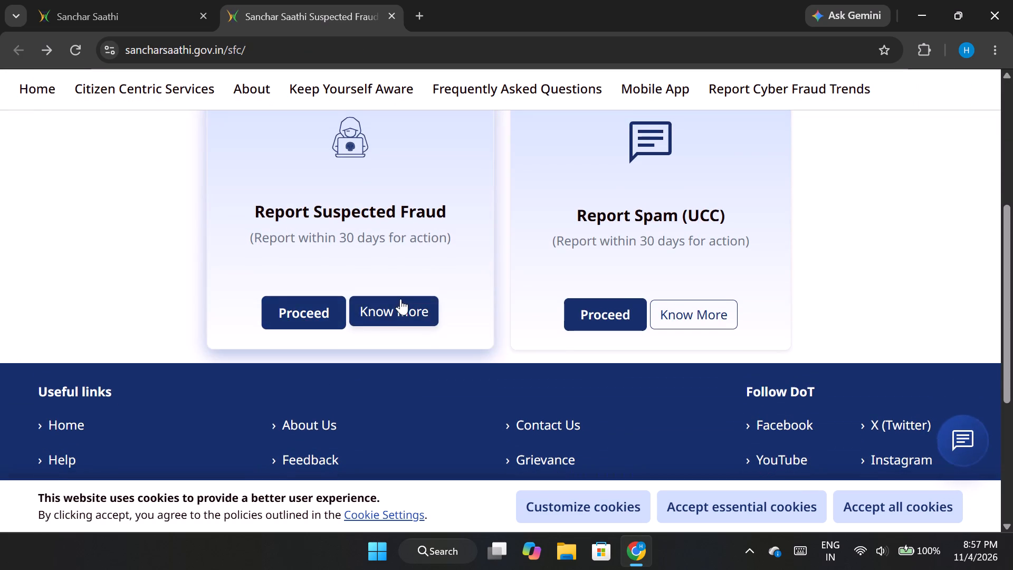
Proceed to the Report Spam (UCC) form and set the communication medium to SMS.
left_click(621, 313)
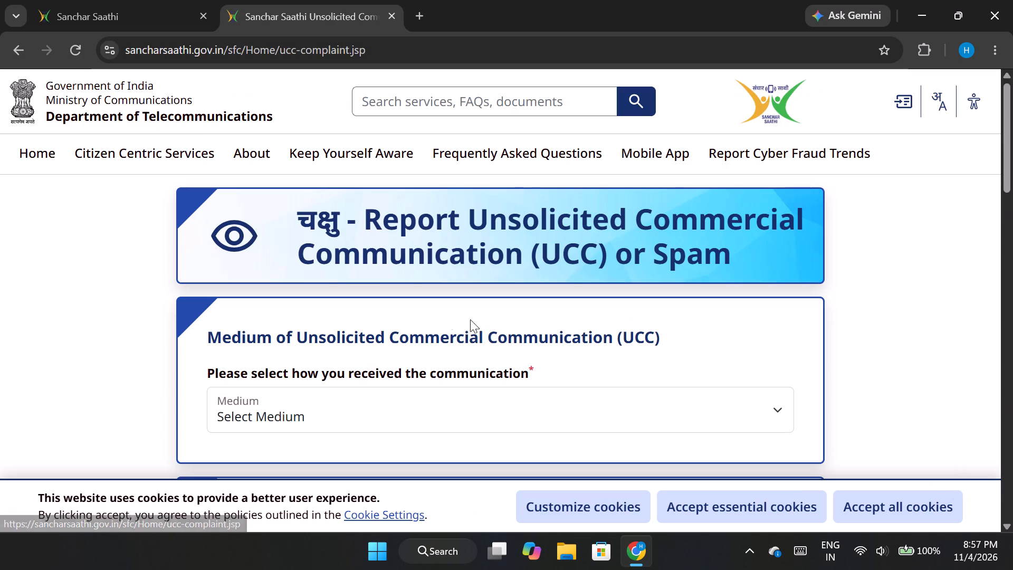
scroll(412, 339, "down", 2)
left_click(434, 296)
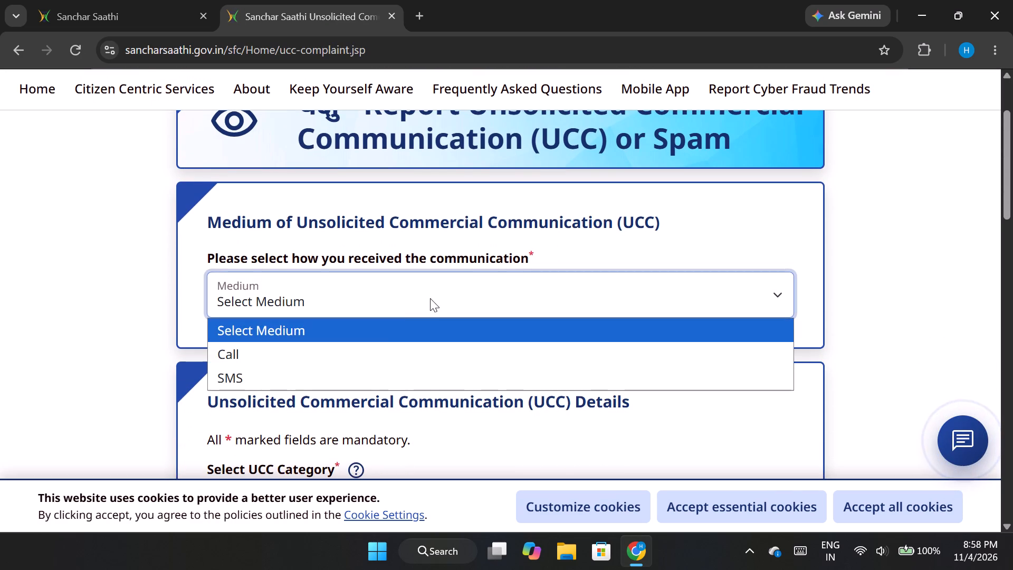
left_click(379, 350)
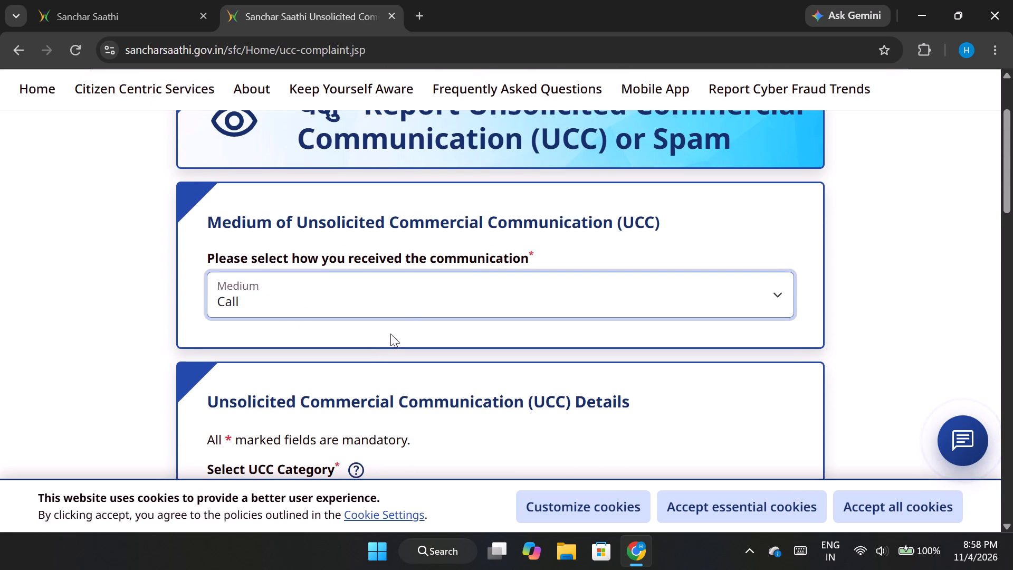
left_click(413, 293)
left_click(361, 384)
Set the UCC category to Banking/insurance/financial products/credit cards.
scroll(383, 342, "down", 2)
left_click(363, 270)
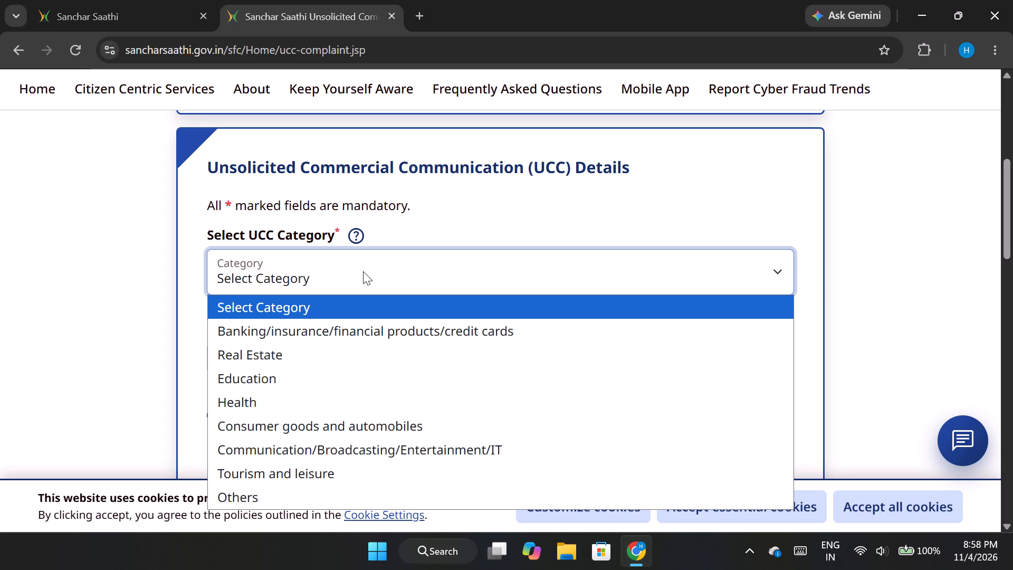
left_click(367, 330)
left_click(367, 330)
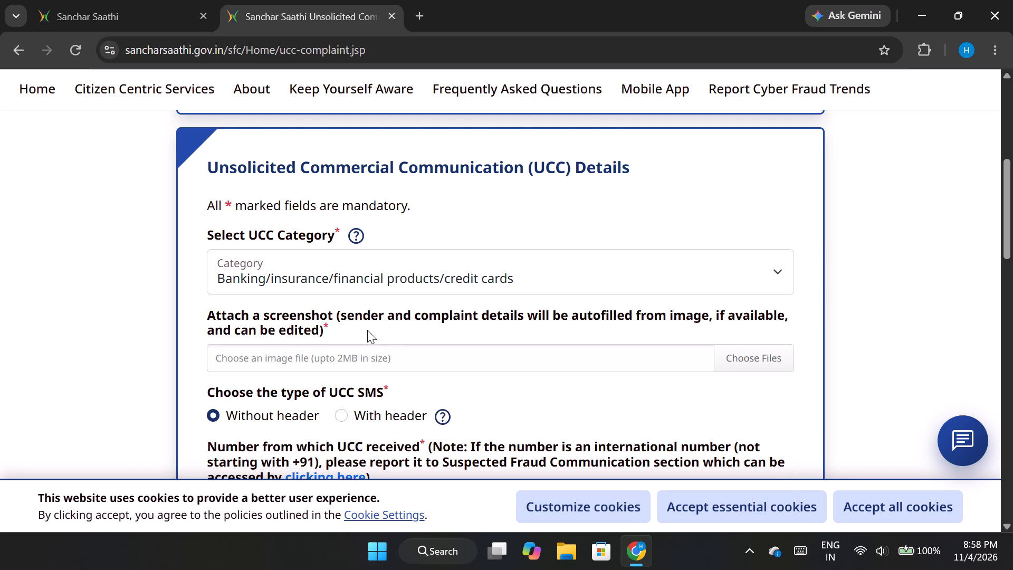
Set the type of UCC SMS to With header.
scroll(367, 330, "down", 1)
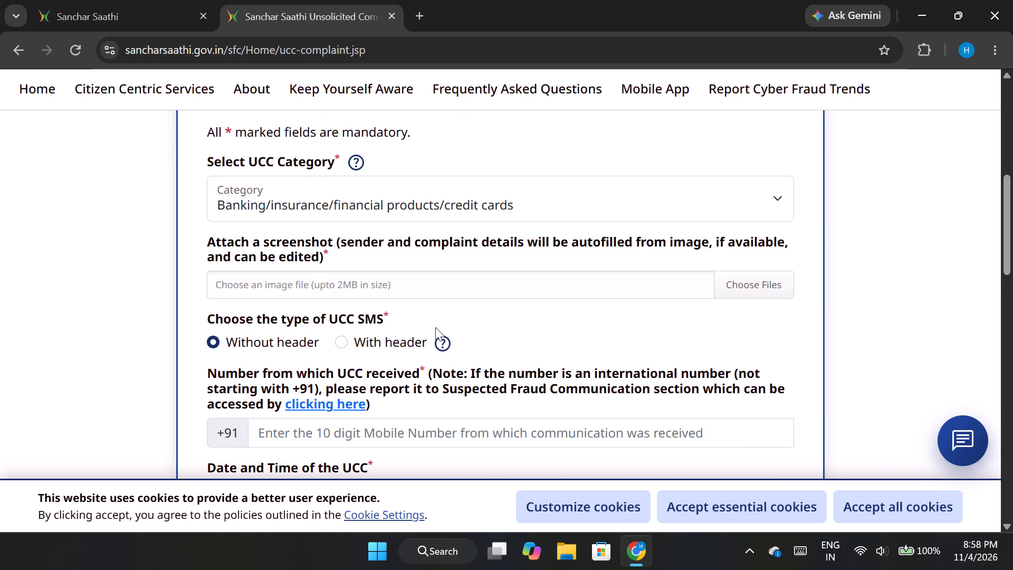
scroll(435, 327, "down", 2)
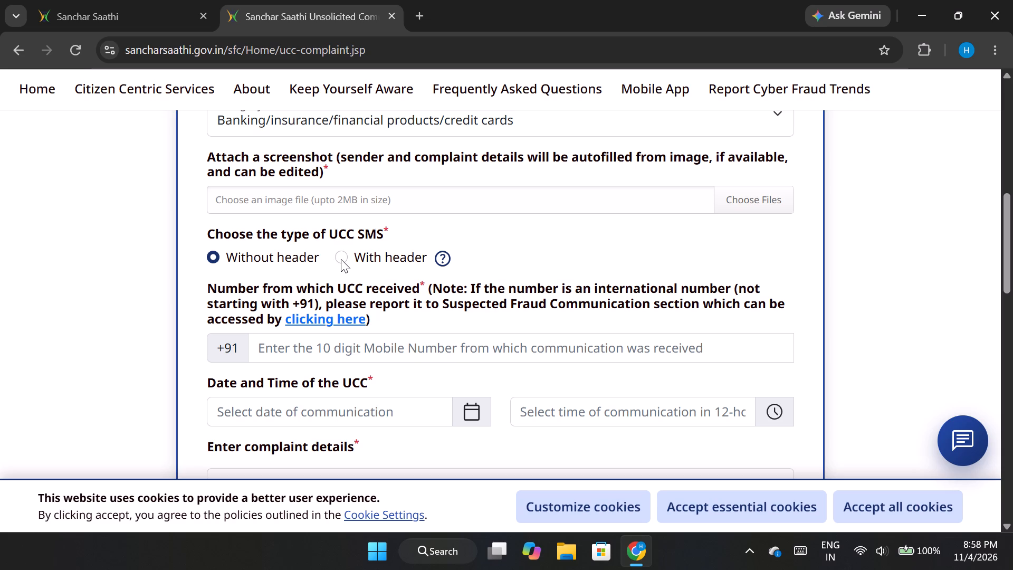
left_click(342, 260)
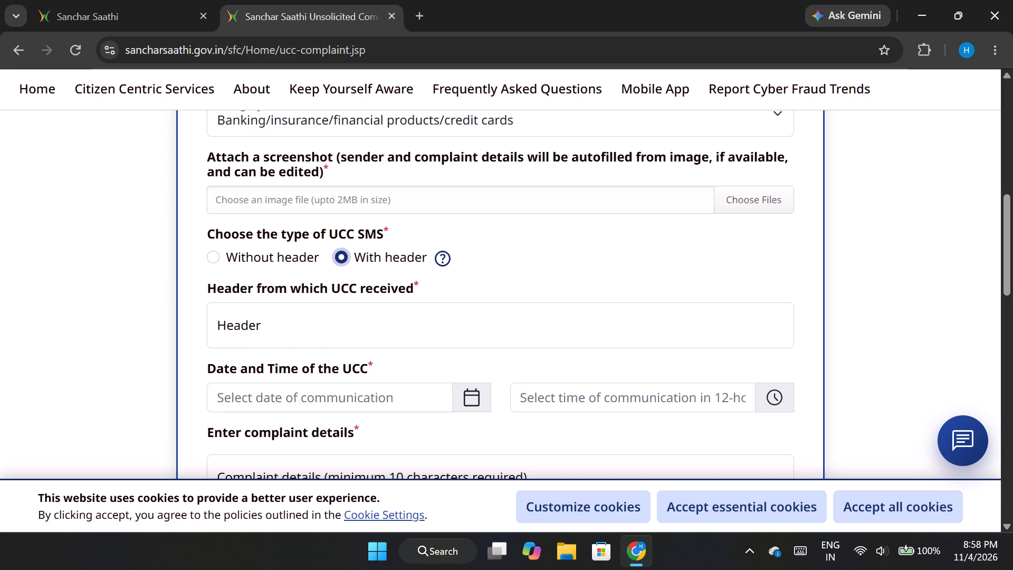
Review the remaining personal details and OTP verification sections of the spam form, and return to the report type selection.
scroll(330, 331, "down", 6)
scroll(330, 331, "up", 1)
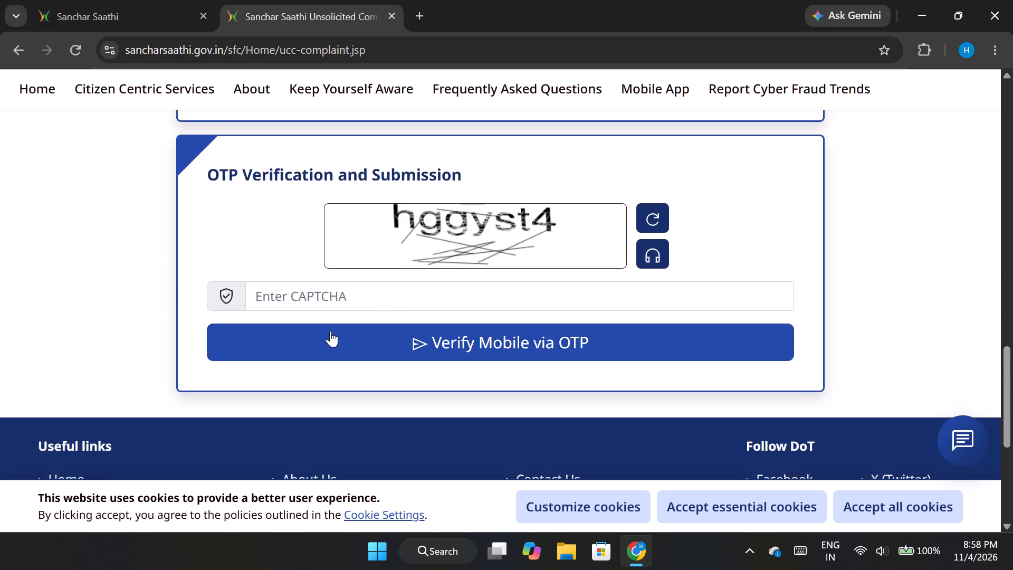
scroll(330, 331, "up", 1)
scroll(330, 331, "down", 2)
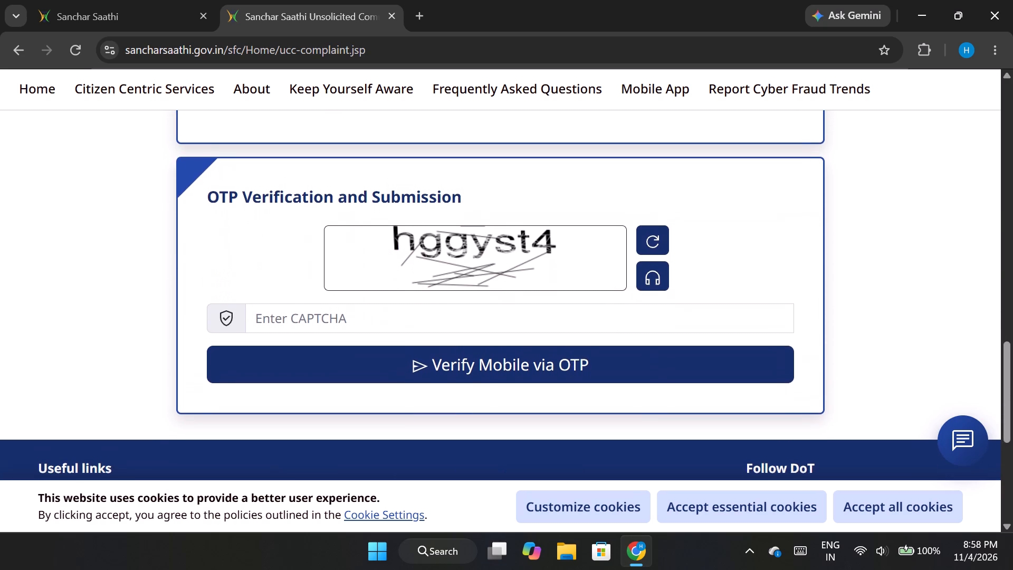
scroll(330, 331, "down", 1)
scroll(330, 331, "up", 1)
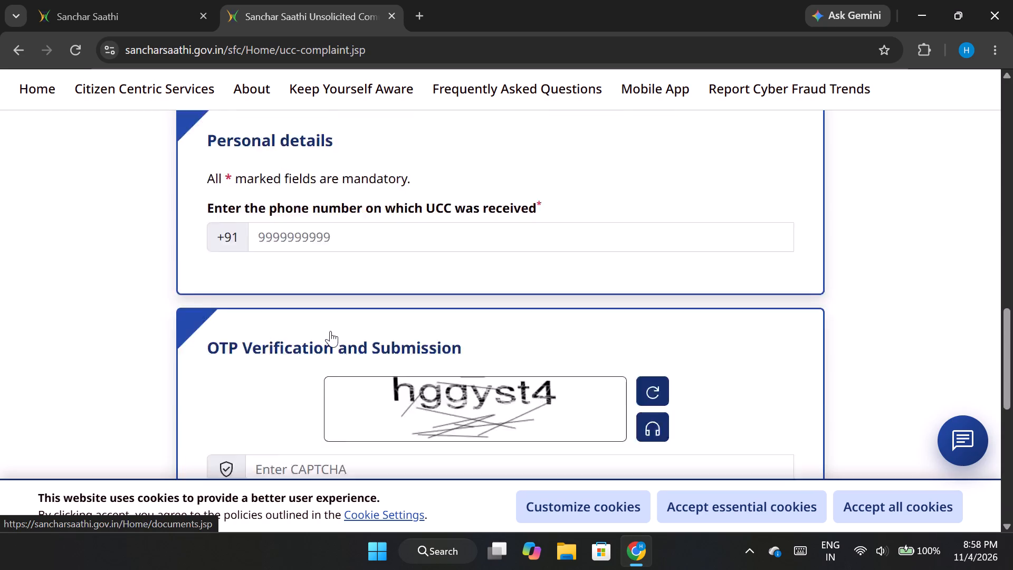
scroll(330, 331, "up", 5)
scroll(330, 331, "right", 12)
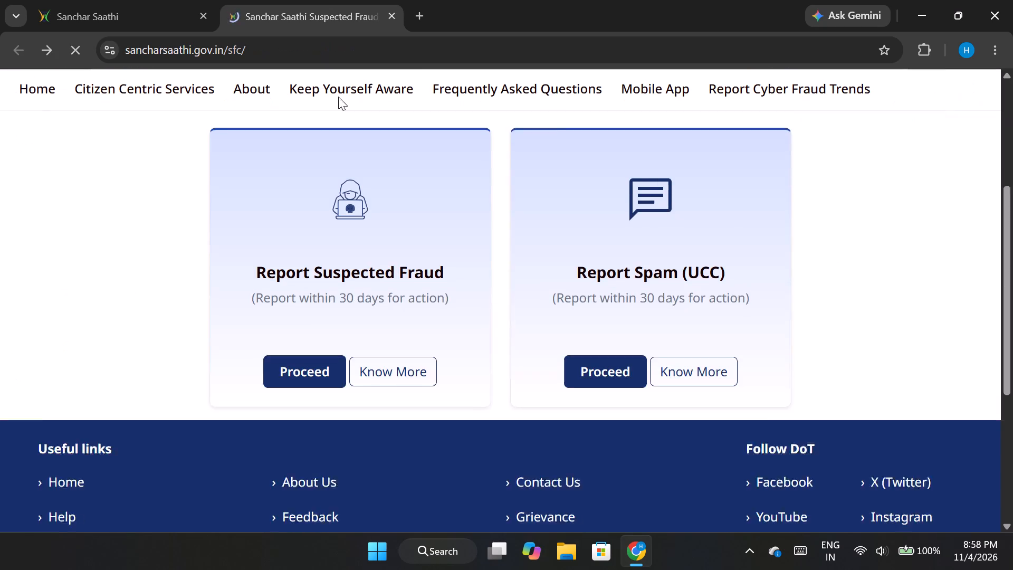
scroll(336, 247, "right", 15)
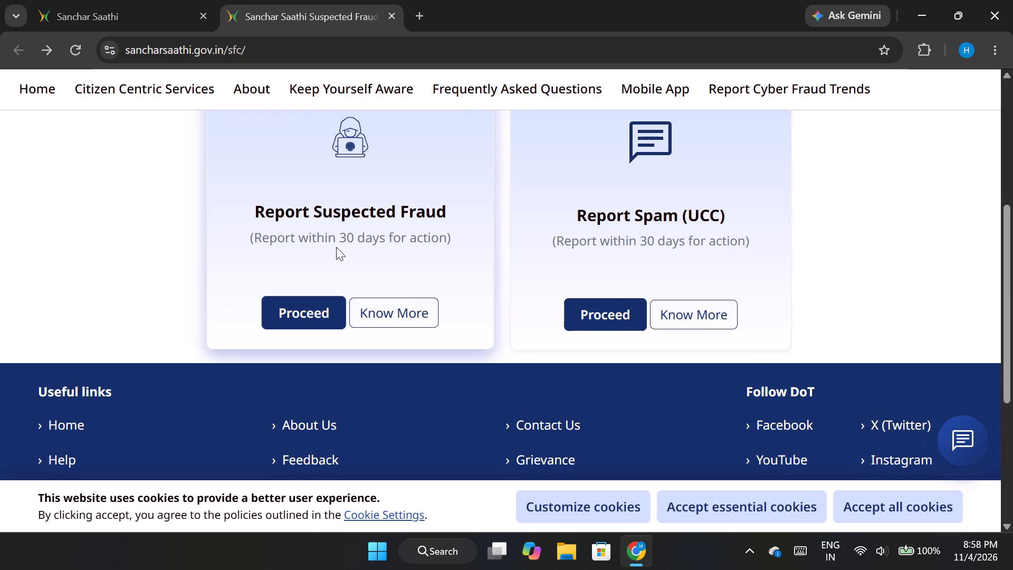
Close the Chakshu page and open the Know Your Wireline Internet Service Provider service from Citizen Centric Services.
left_click(390, 16)
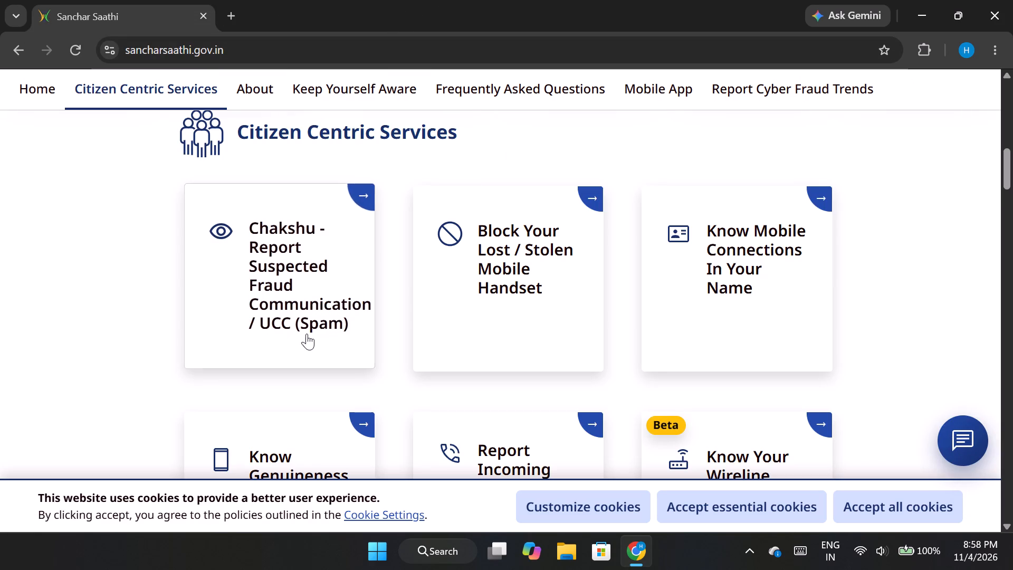
scroll(388, 310, "down", 1)
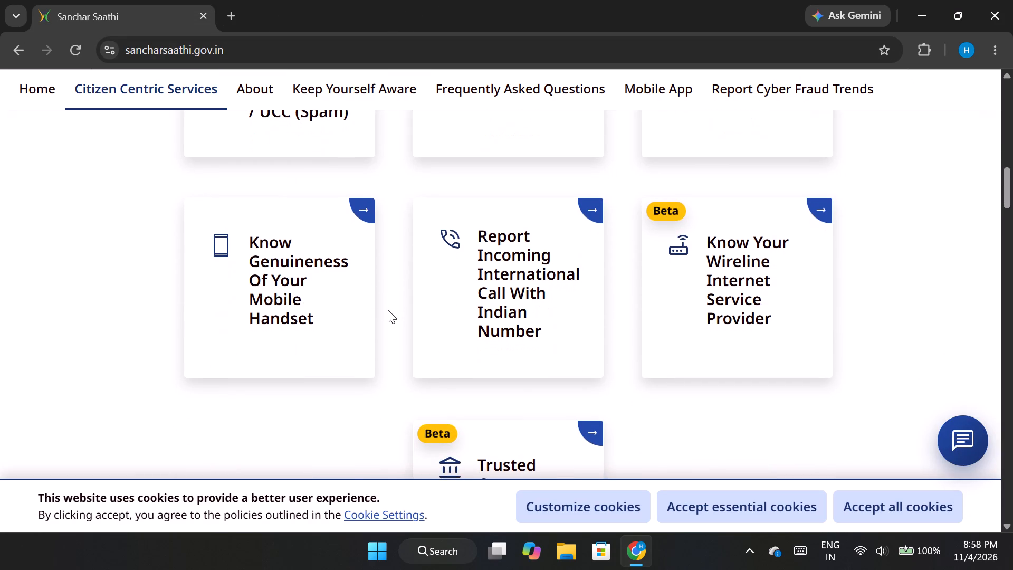
scroll(388, 310, "down", 2)
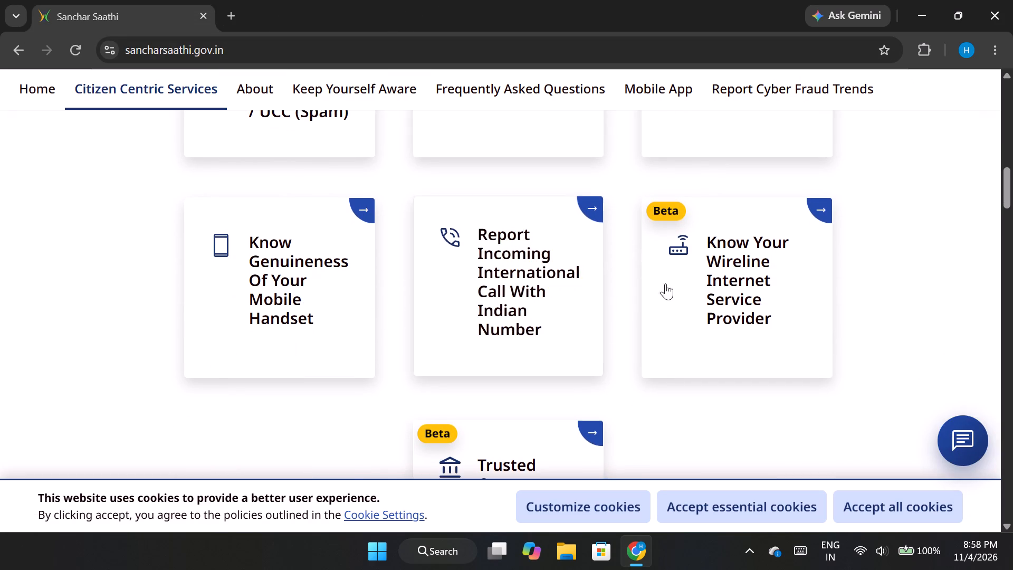
left_click(715, 269)
Search for wireline internet service providers using the saved area PIN code and view the resulting provider table.
scroll(427, 307, "down", 1)
left_click(427, 307)
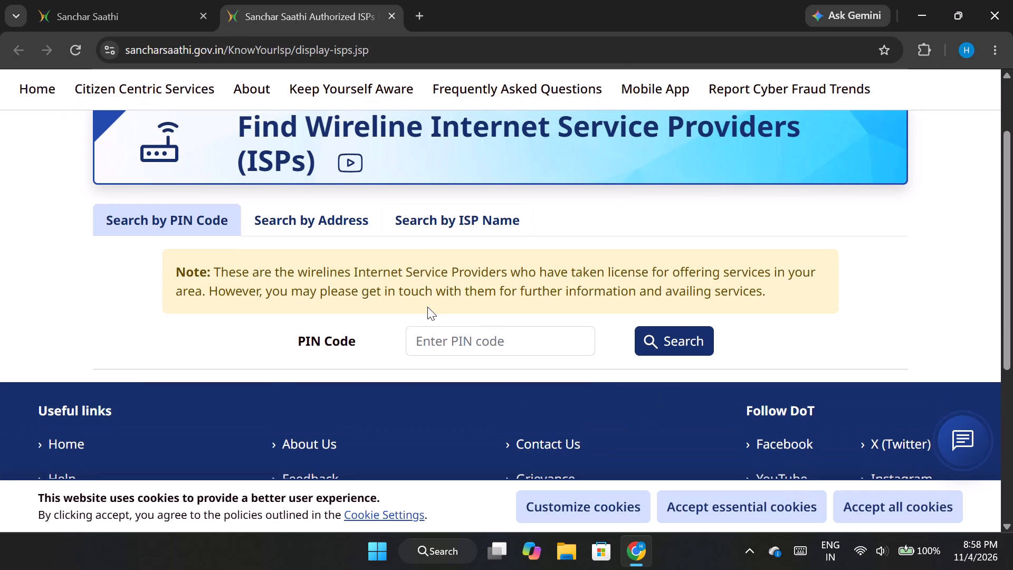
left_click(481, 343)
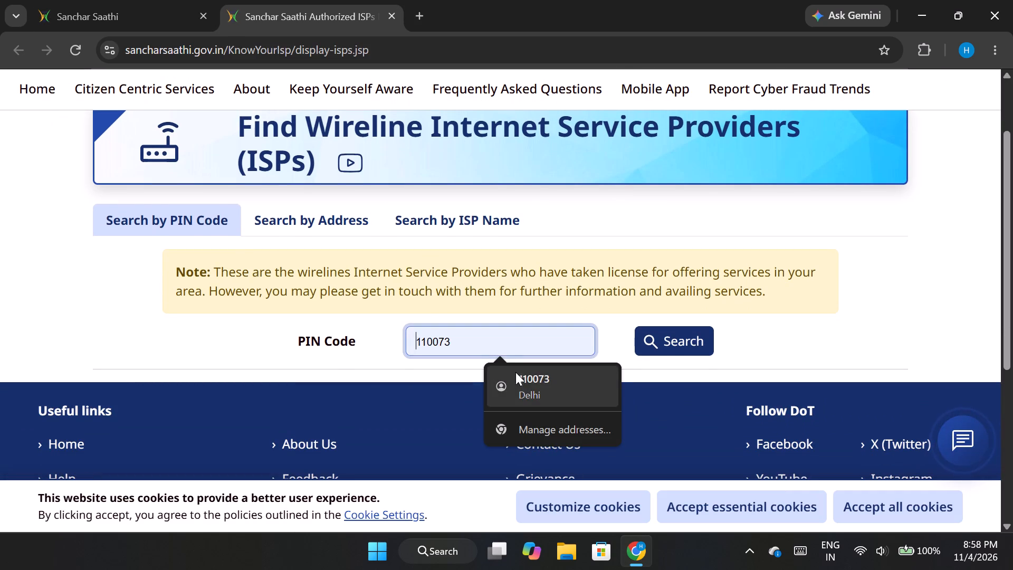
left_click(523, 380)
left_click(663, 343)
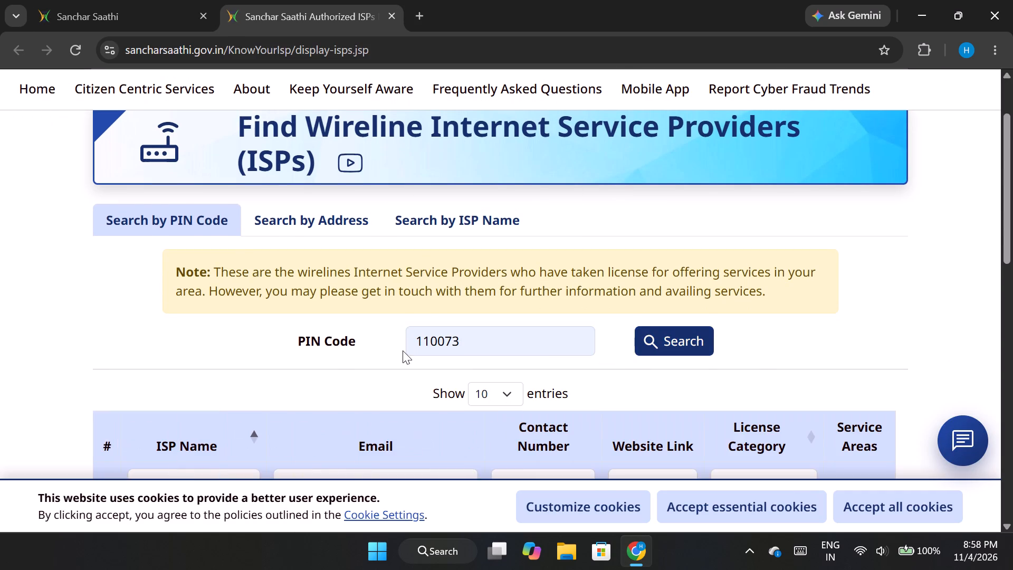
scroll(403, 350, "down", 3)
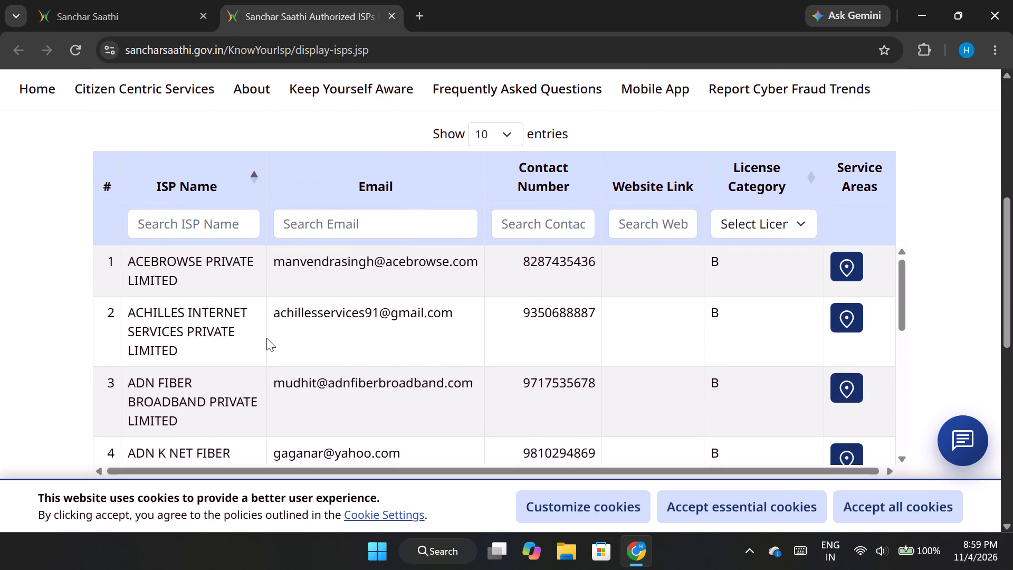
scroll(266, 337, "up", 1)
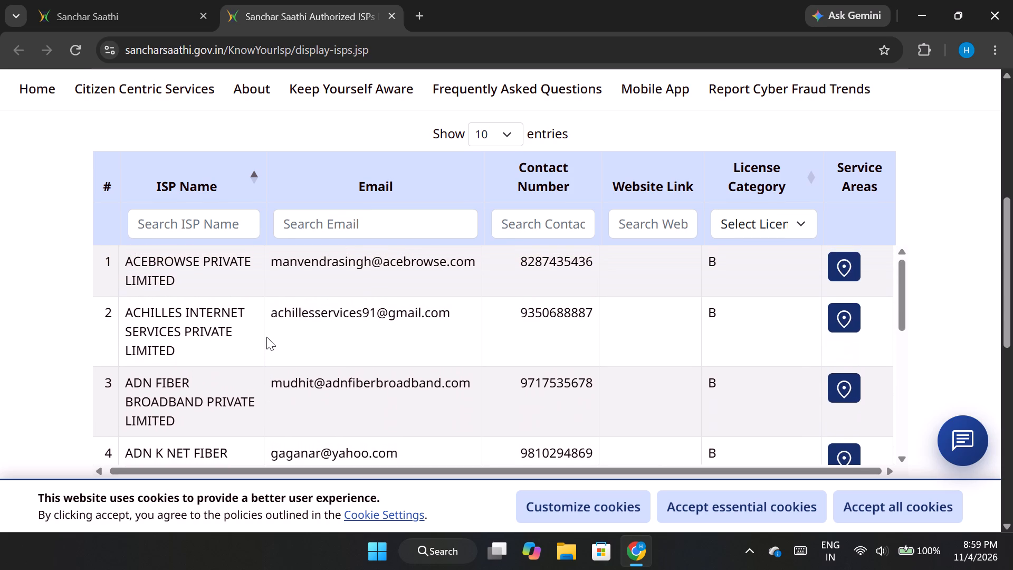
View the service areas of ACEBROWSE PRIVATE LIMITED and of ACHILLES INTERNET SERVICES PRIVATE LIMITED, closing each one after viewing.
scroll(266, 337, "up", 1)
left_click(846, 268)
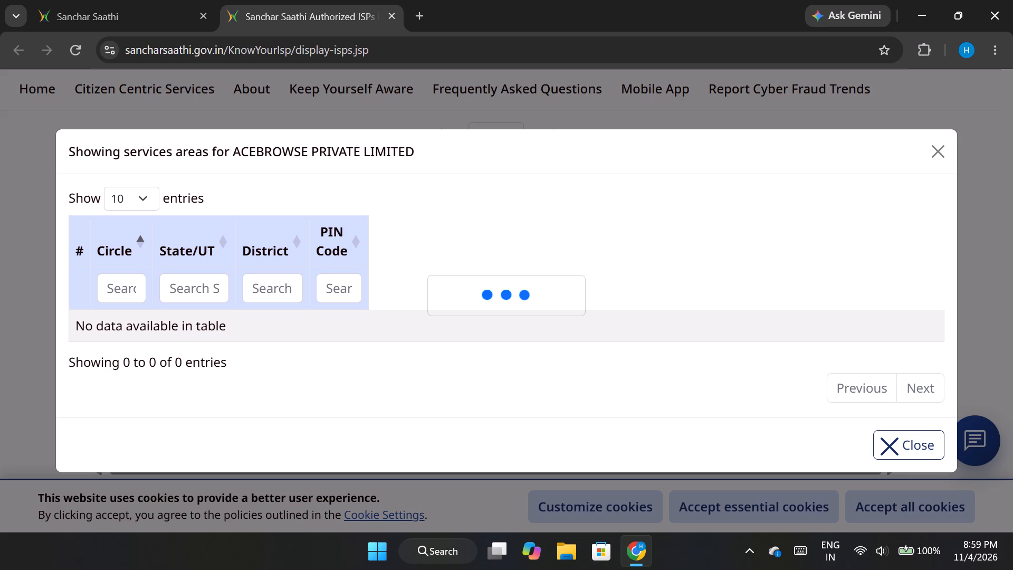
left_click(887, 427)
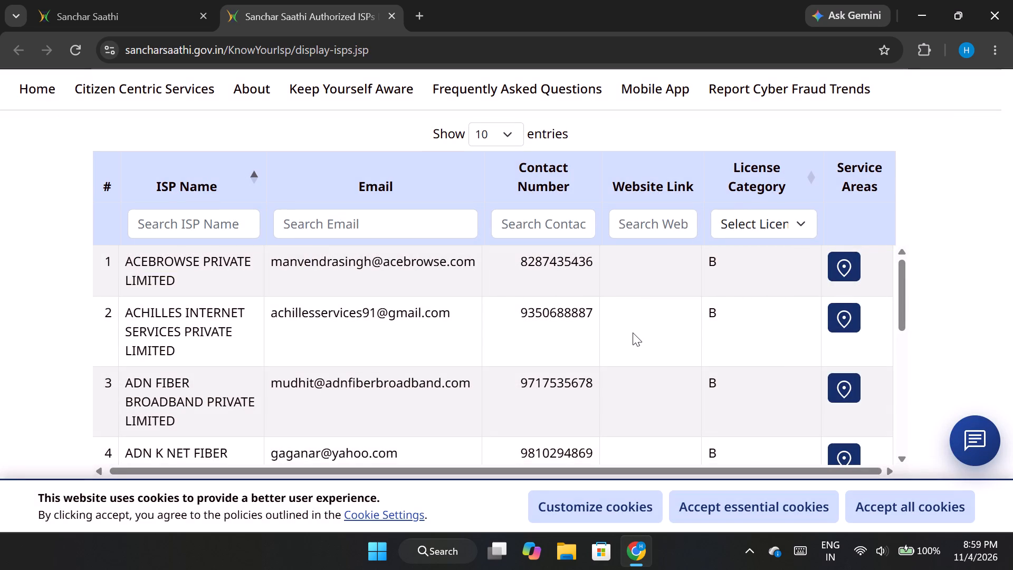
left_click(851, 317)
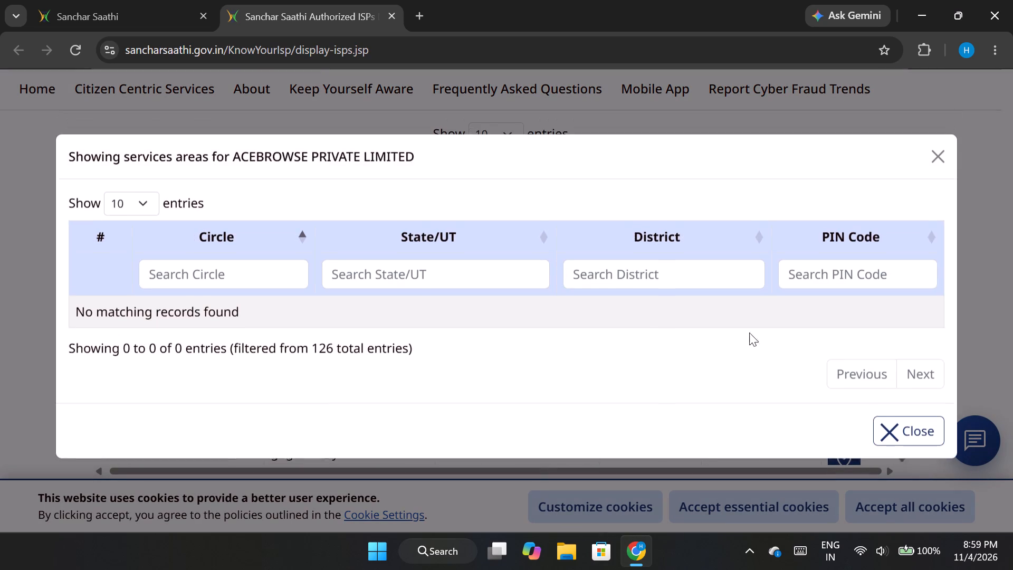
left_click(942, 157)
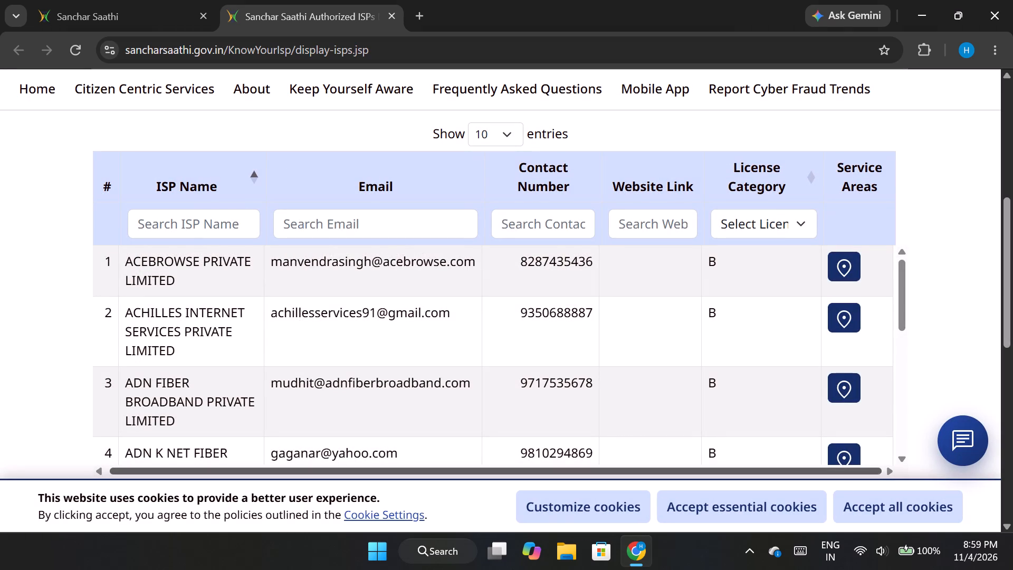
Switch away from the browser by launching the installed application marked with a K.
left_click(378, 559)
scroll(388, 339, "down", 2)
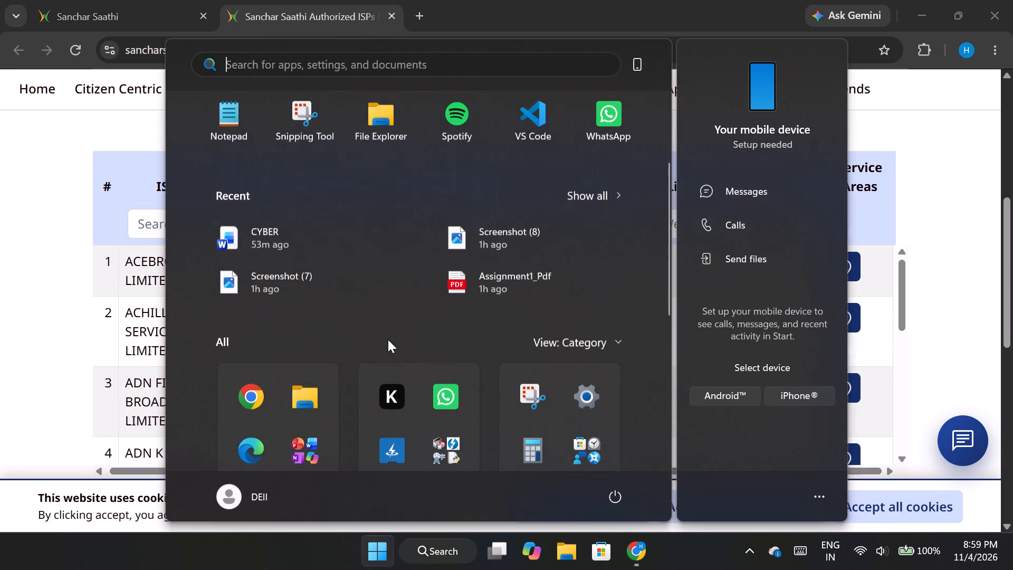
left_click(386, 400)
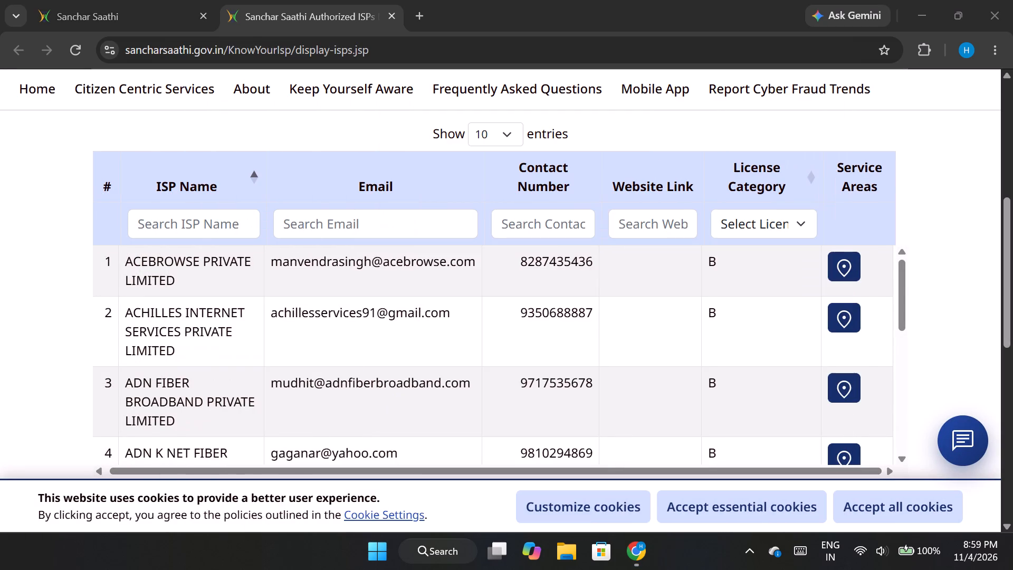
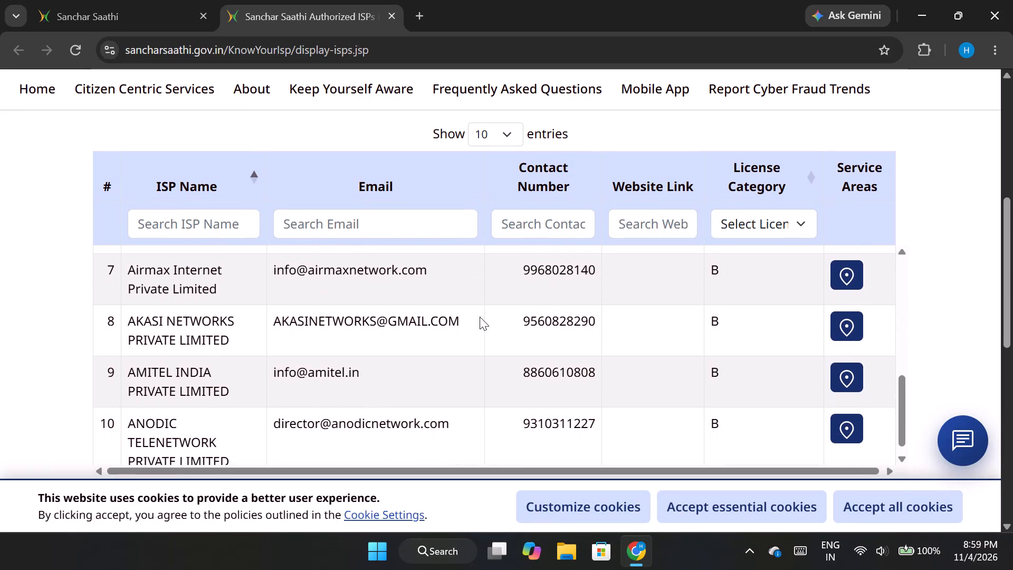
View the service areas of AMITEL INDIA PRIVATE LIMITED and close them after viewing.
left_click(845, 366)
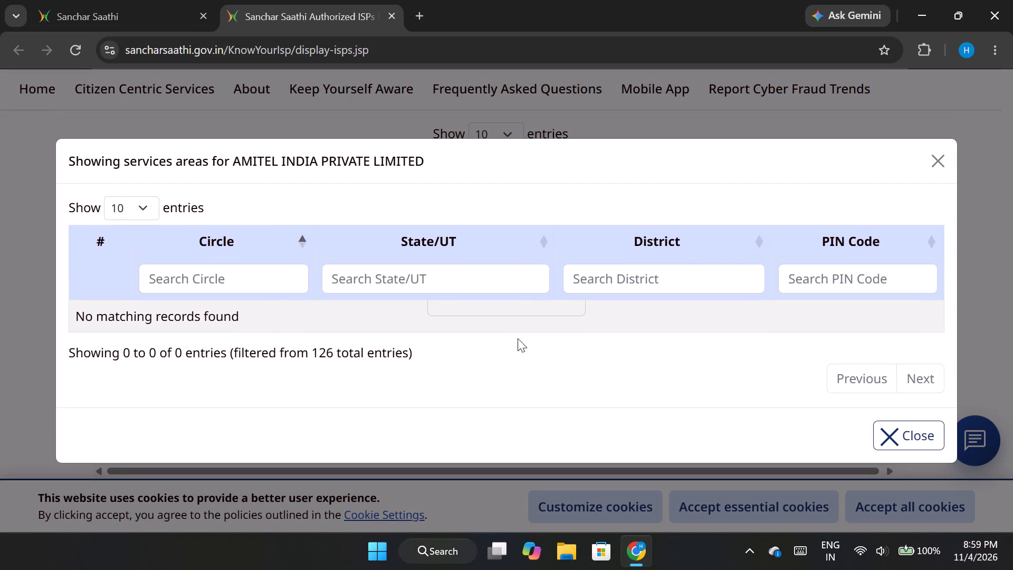
left_click(939, 167)
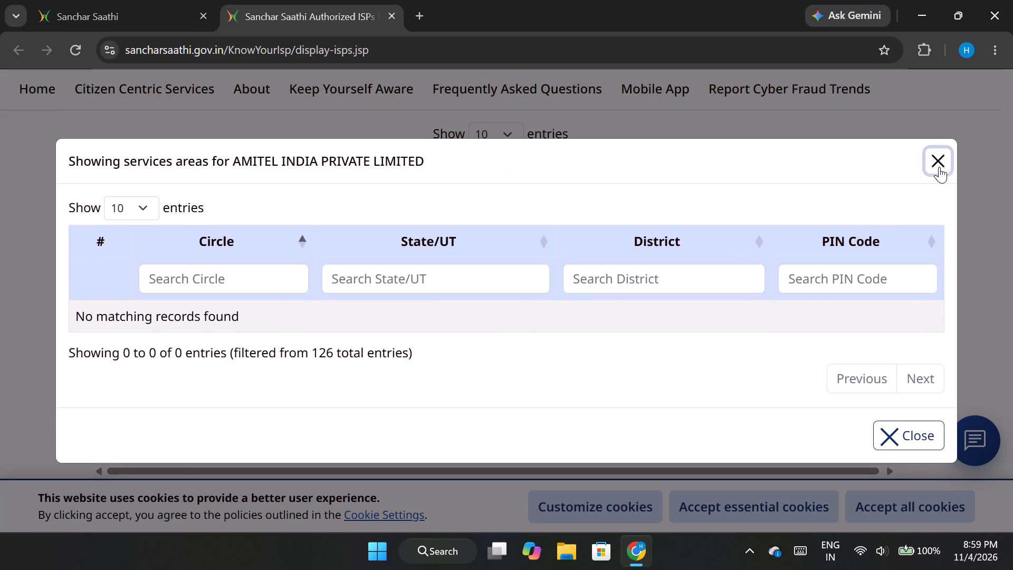
Look over the end of the wireline internet provider list and close that page.
scroll(353, 350, "down", 2)
scroll(353, 350, "right", 13)
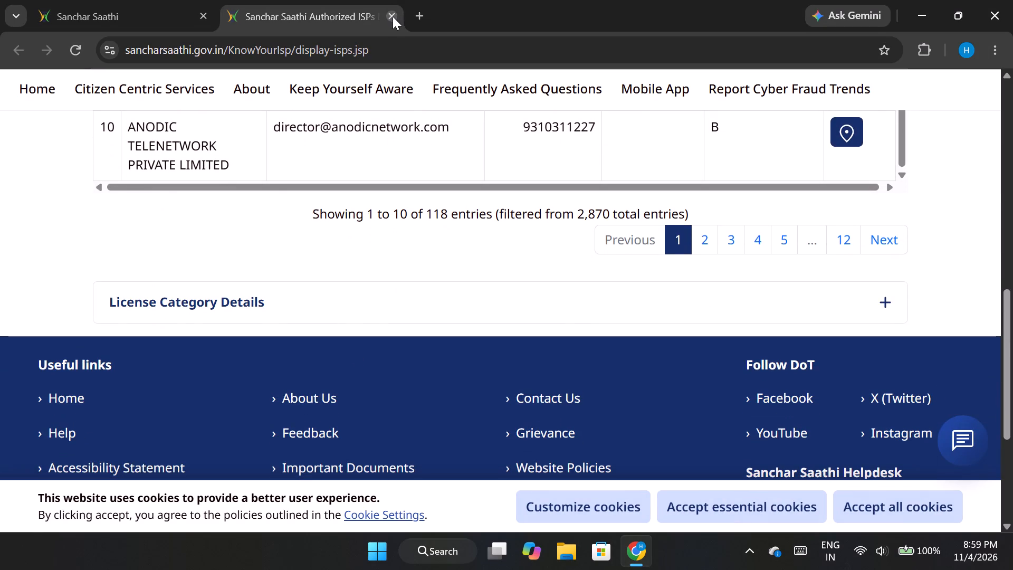
left_click(393, 15)
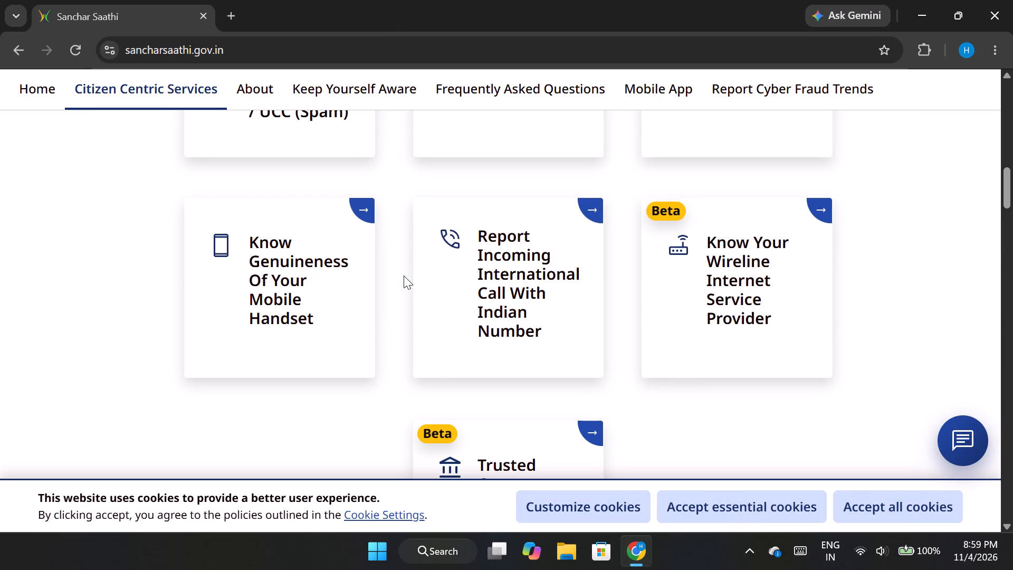
Open the Know Genuineness Of Your Mobile Handset service from Citizen Centric Services and view its Mobile Device / IMEI Verification form.
scroll(404, 275, "down", 3)
scroll(404, 275, "up", 1)
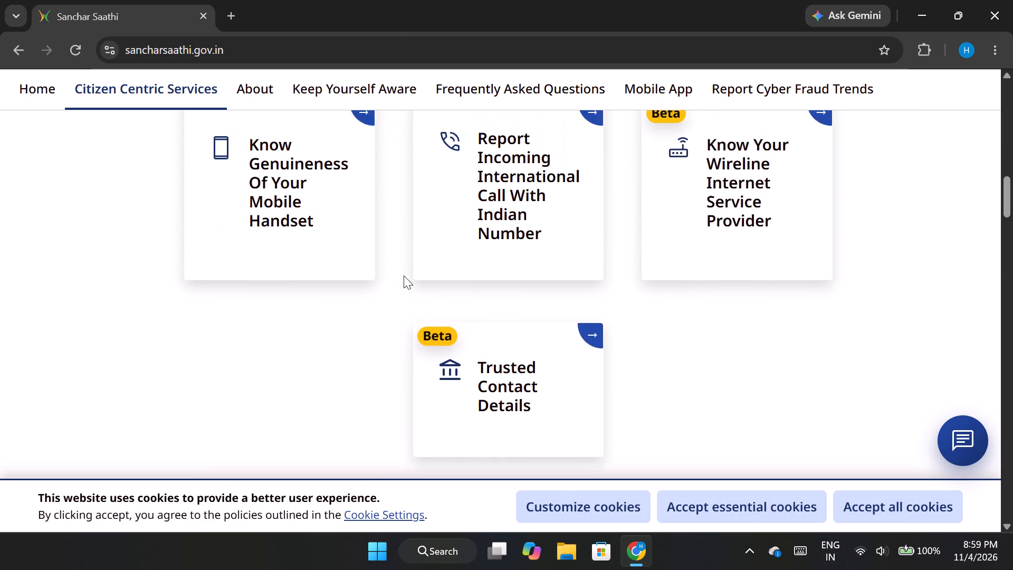
scroll(404, 275, "up", 2)
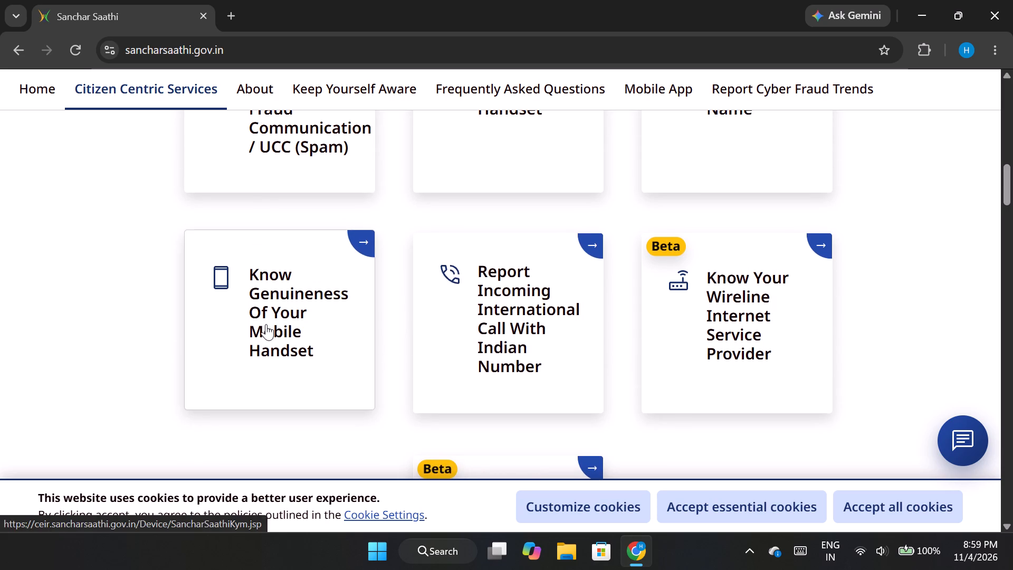
left_click(271, 320)
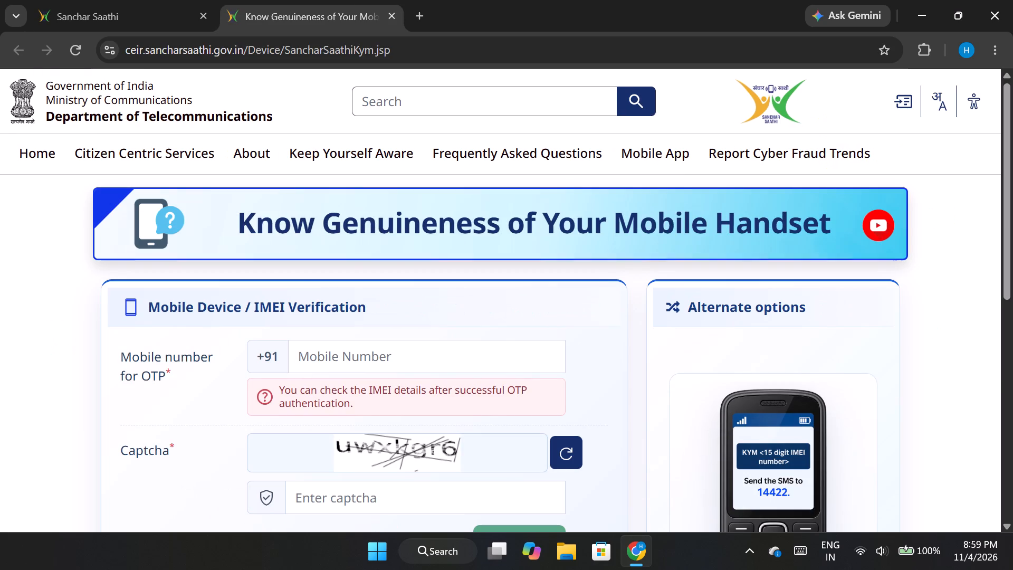
scroll(353, 344, "down", 2)
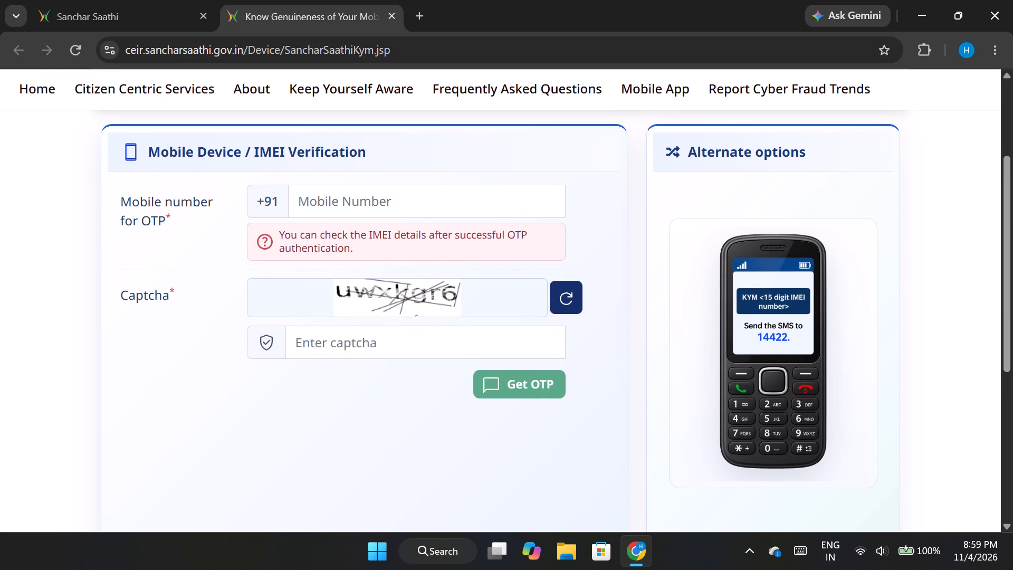
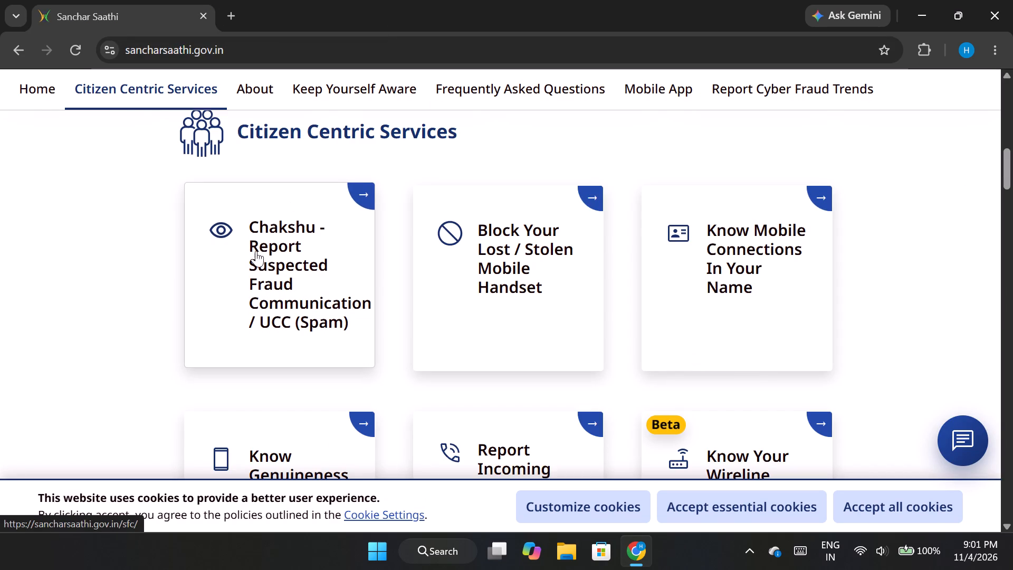
Open the Report Incoming International Call With Indian Number service from the Citizen Centric Services cards.
scroll(387, 277, "down", 1)
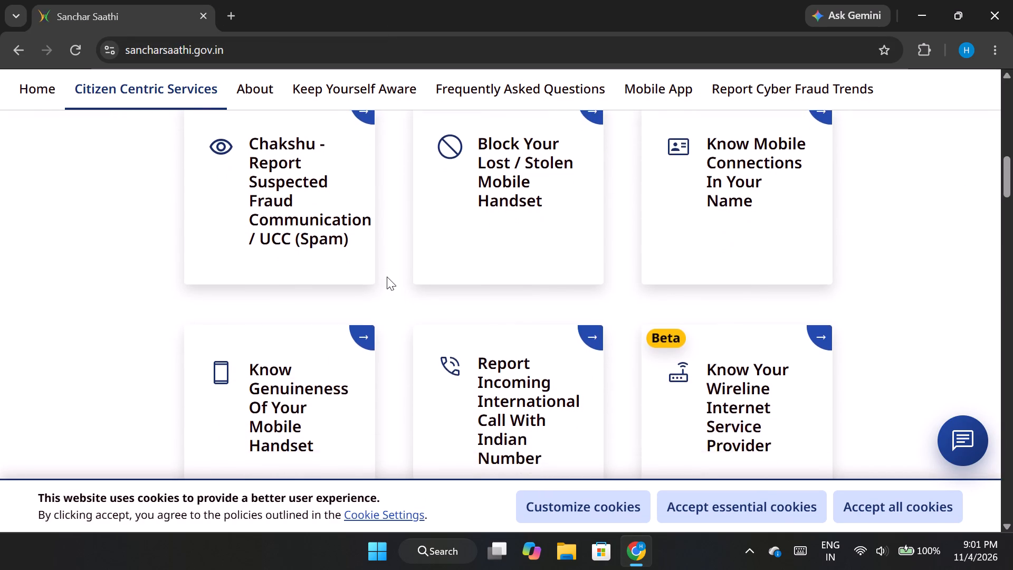
scroll(387, 277, "down", 1)
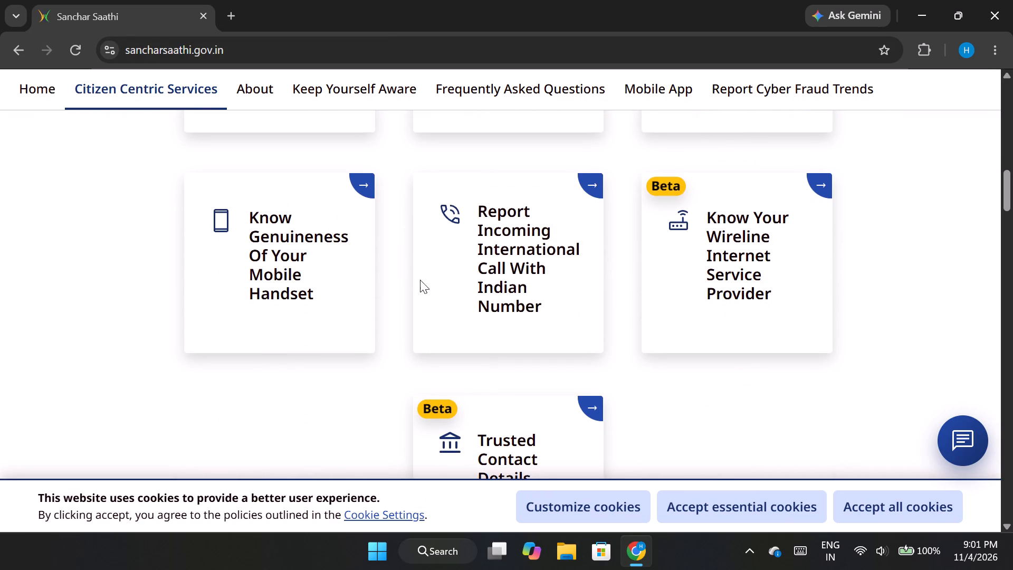
left_click(514, 281)
Enter the ten-digit mobile number that received the call in the Receiving Mobile Number field under International call details.
scroll(371, 303, "down", 1)
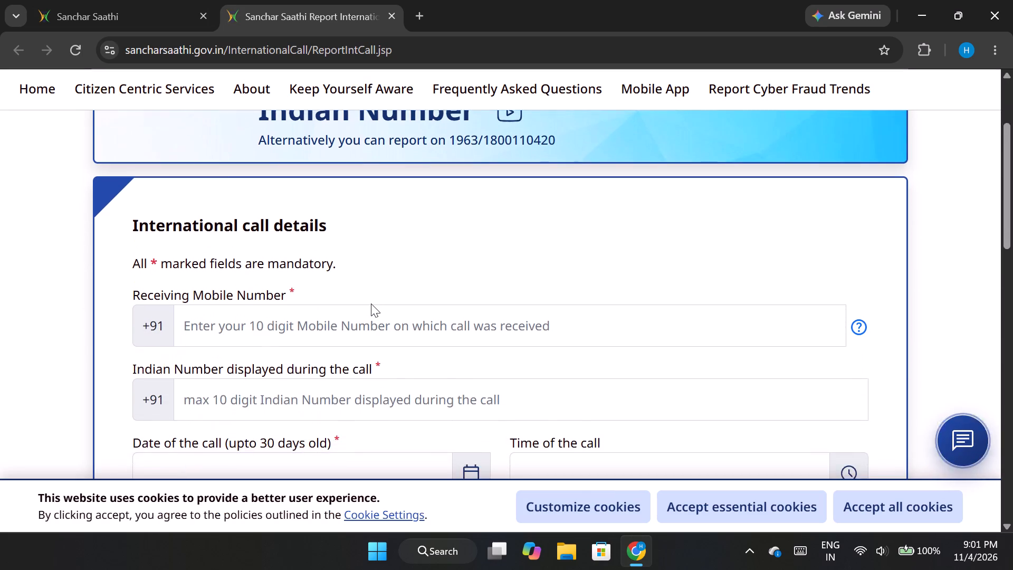
scroll(371, 303, "down", 1)
left_click(367, 290)
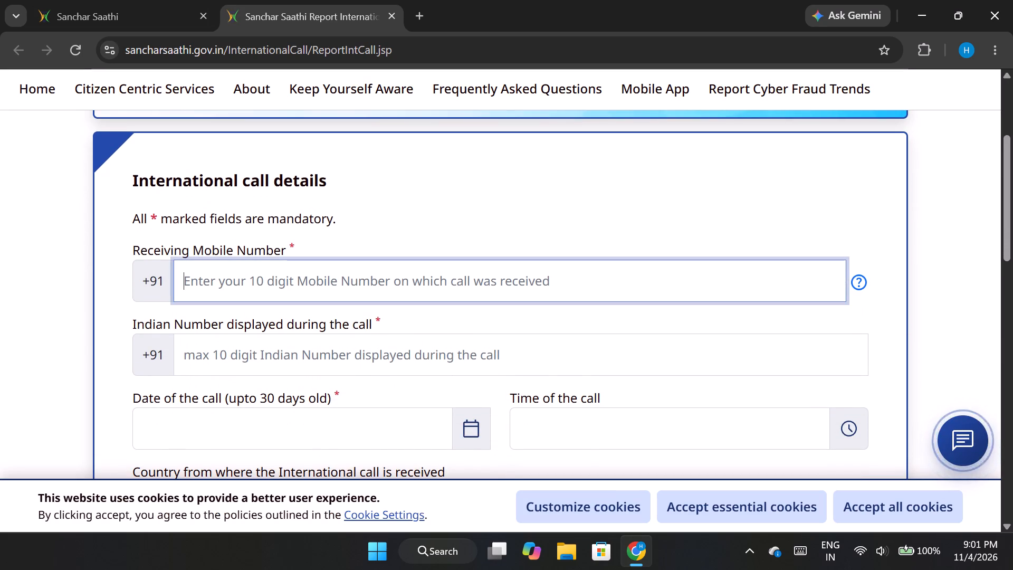
scroll(386, 281, "down", 1)
left_click(446, 233)
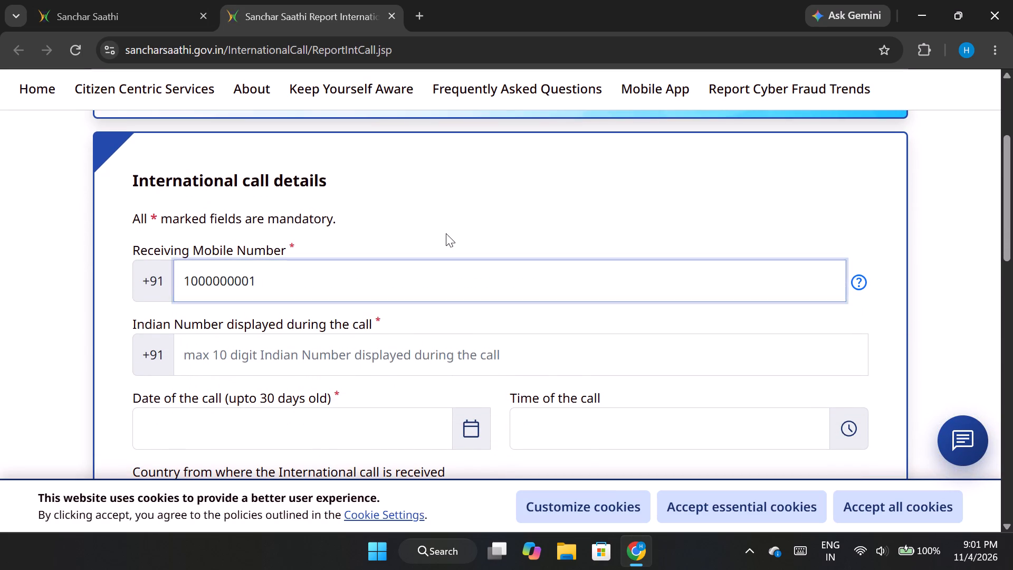
Enter the caller's number in the Indian Number displayed during the call field.
scroll(346, 339, "down", 1)
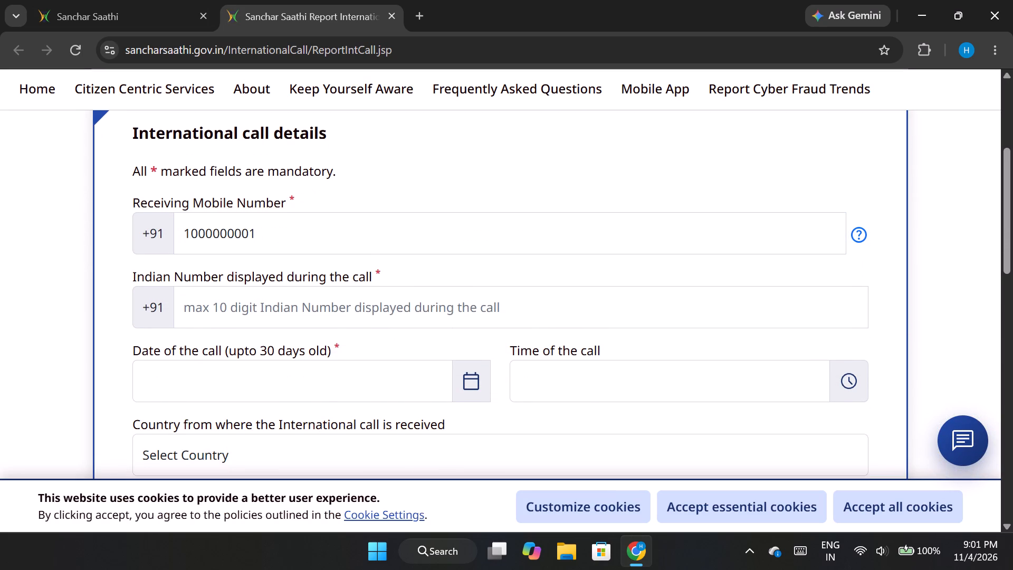
left_click(326, 310)
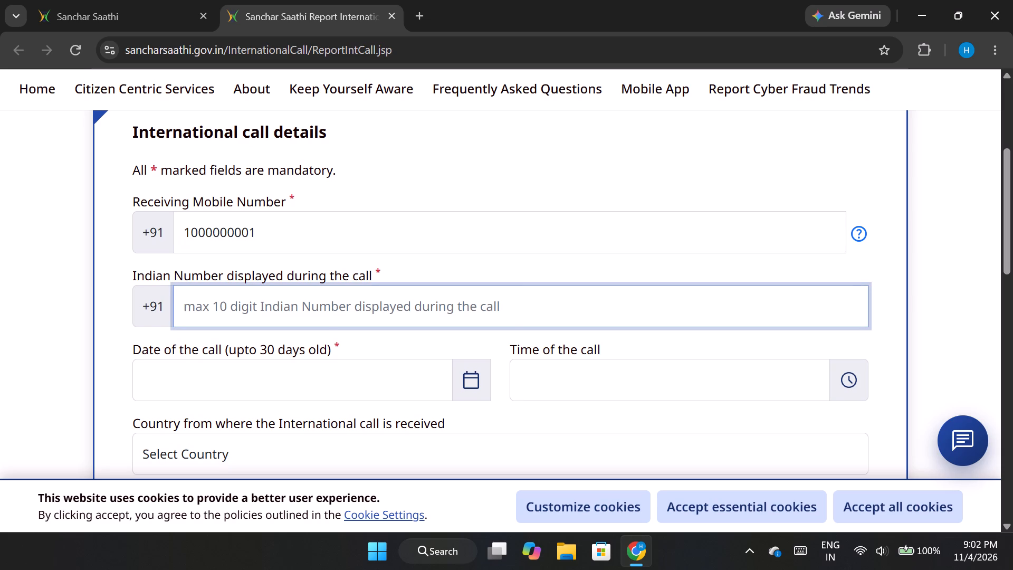
right_click(326, 310)
left_click(271, 296)
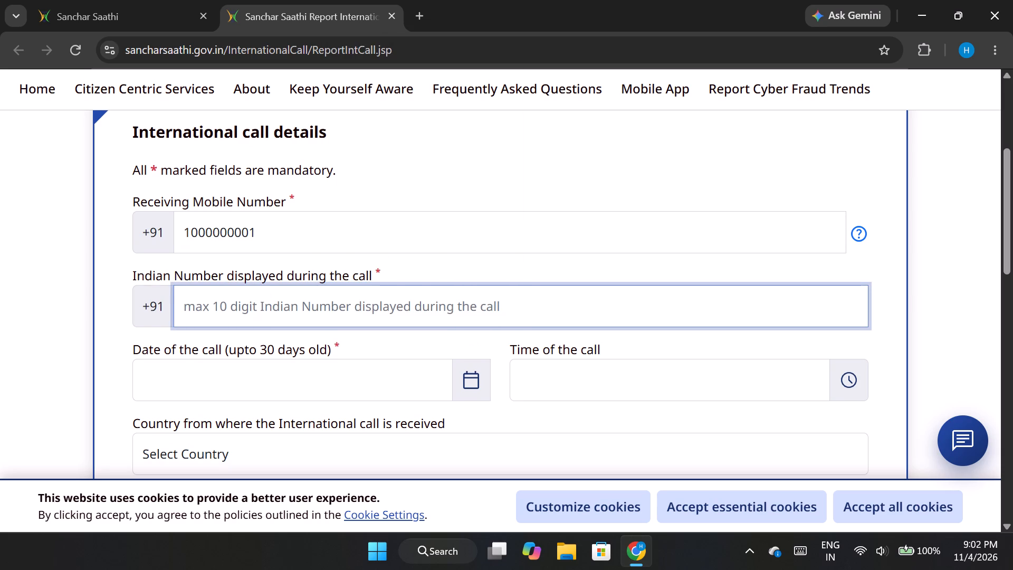
scroll(274, 301, "down", 1)
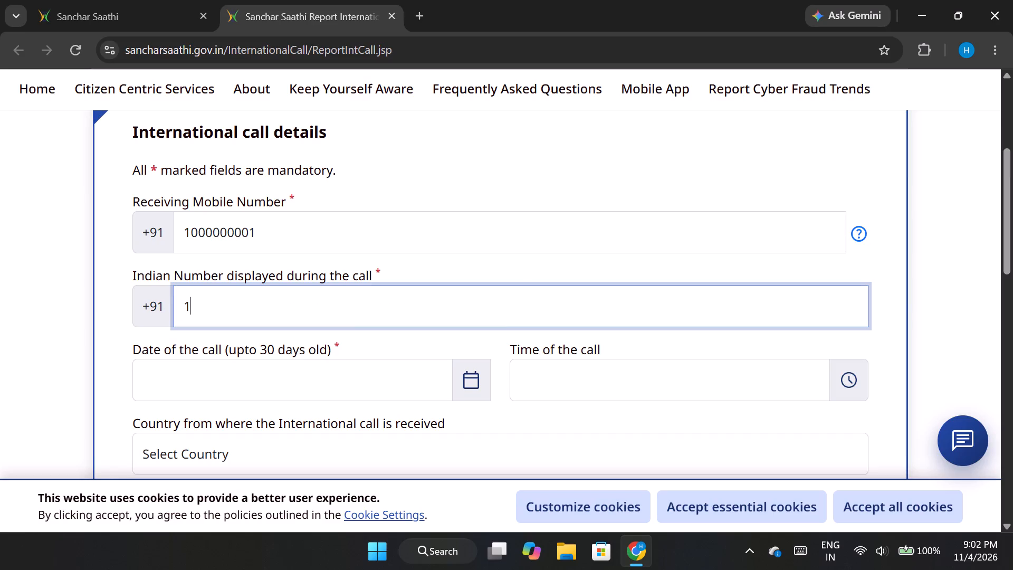
scroll(274, 301, "down", 1)
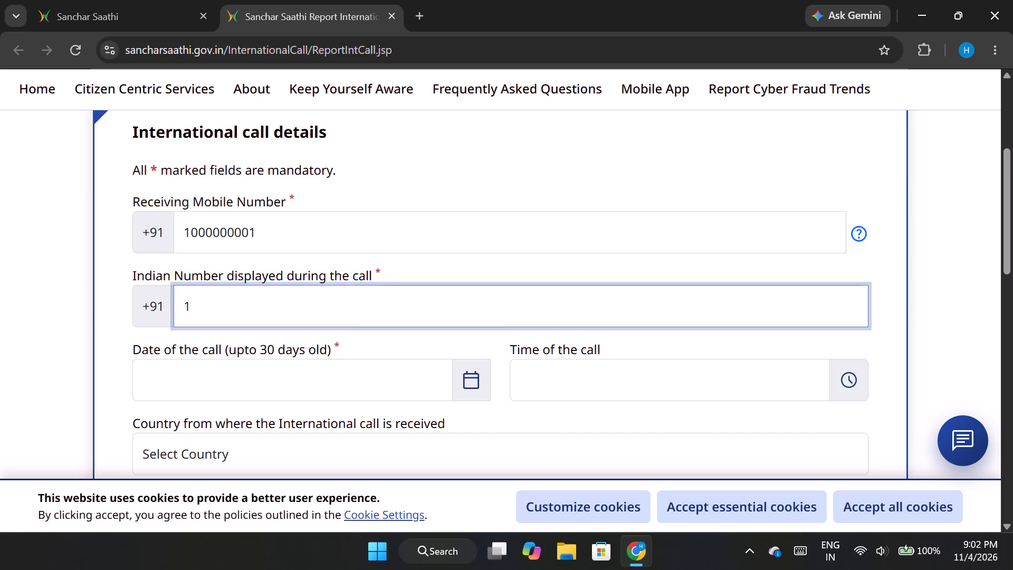
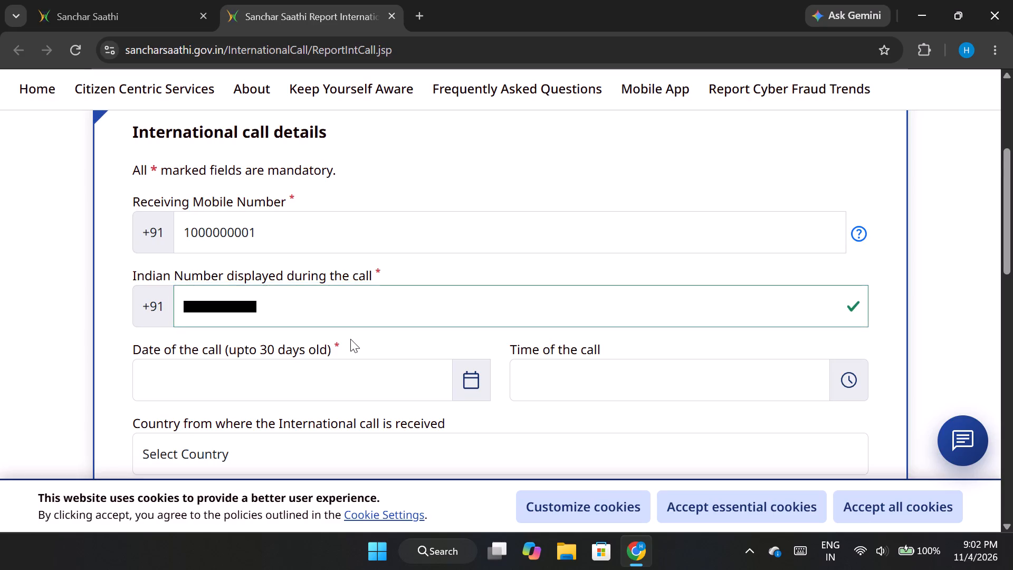
Set the Date of the call to 2026-11-03 in the international call details.
scroll(350, 339, "down", 2)
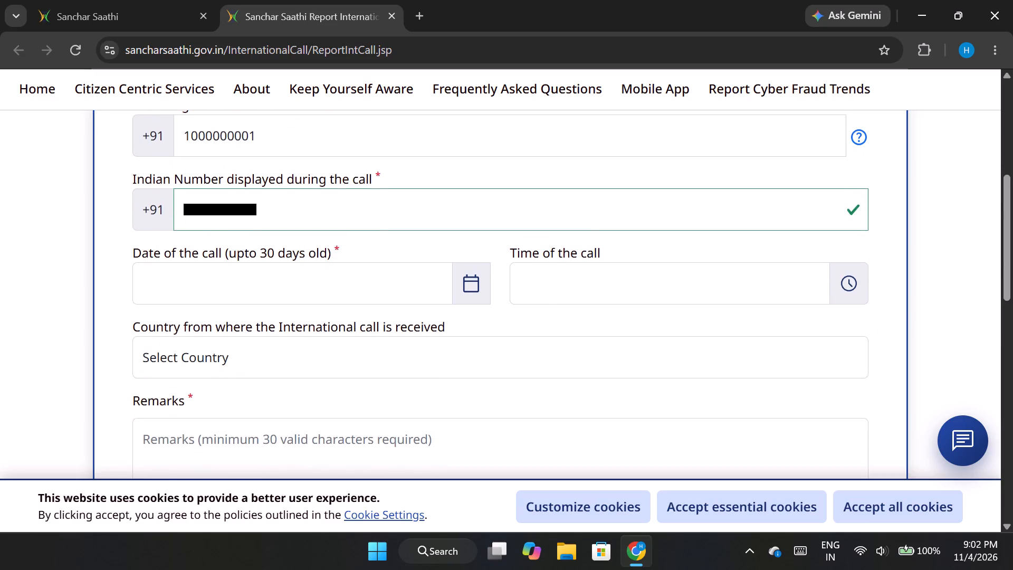
left_click(280, 286)
left_click(220, 380)
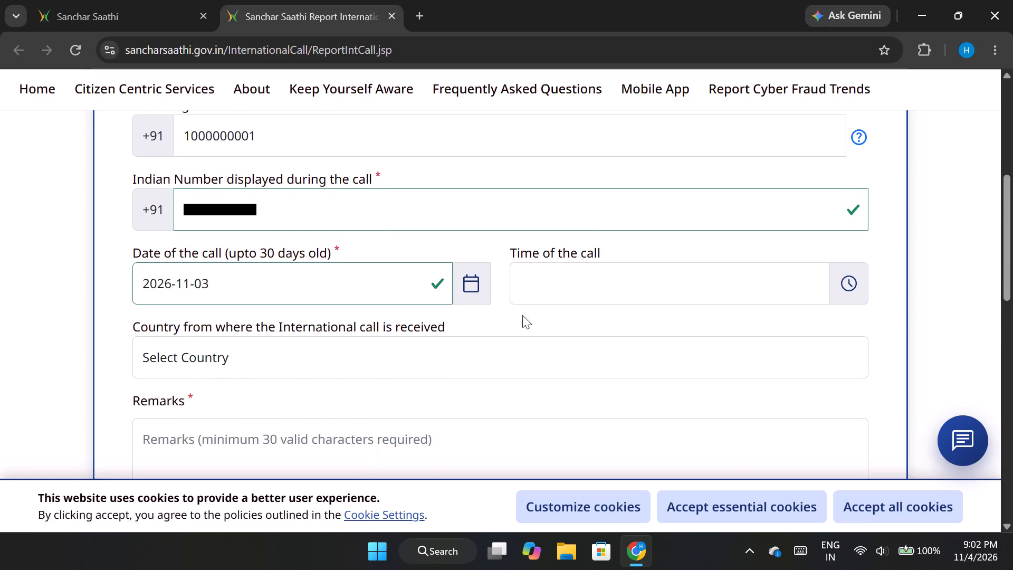
Set the Time of the call to 13:02:25, choosing 13 as the hour.
left_click(578, 283)
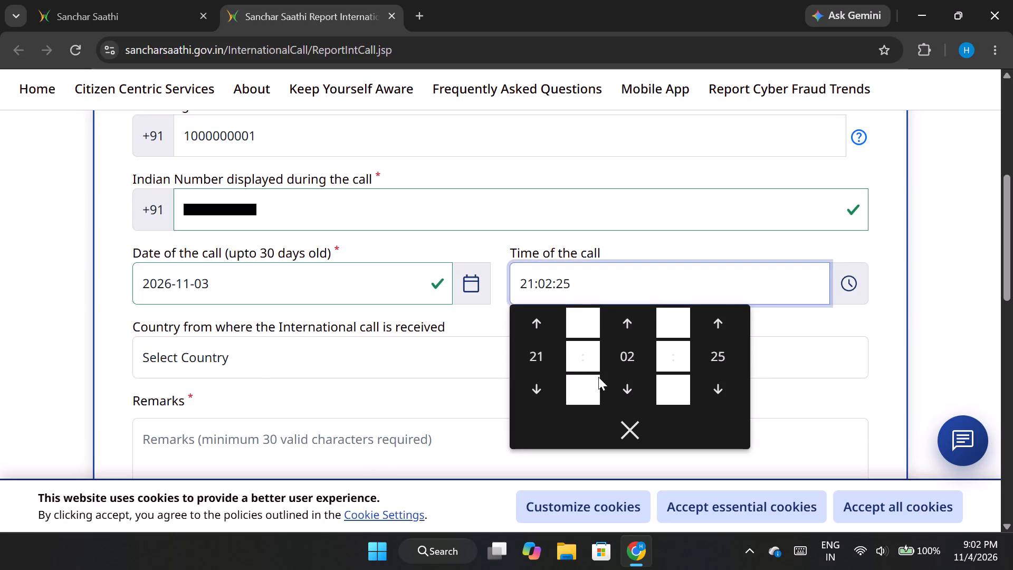
left_click(673, 367)
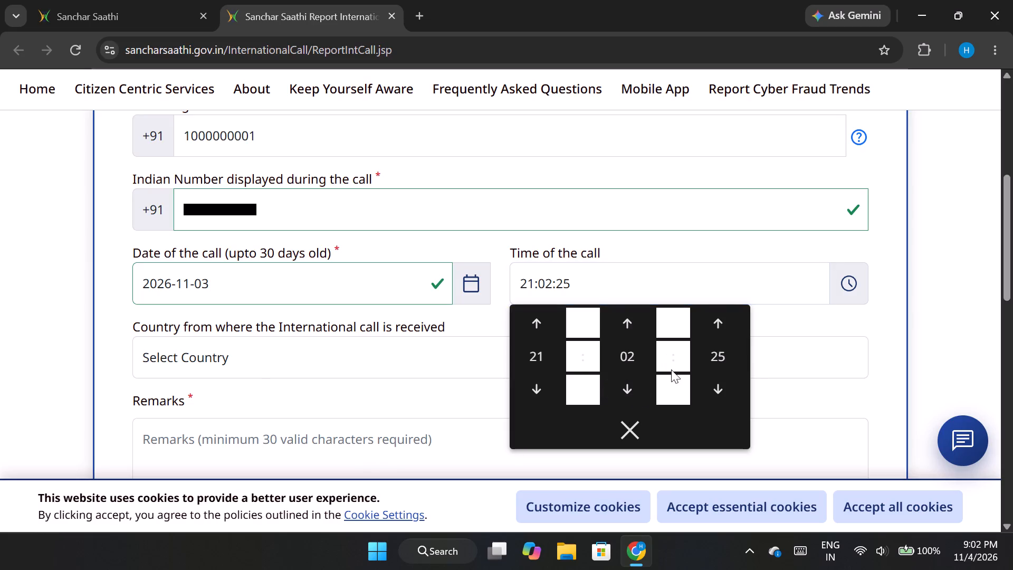
left_click(539, 358)
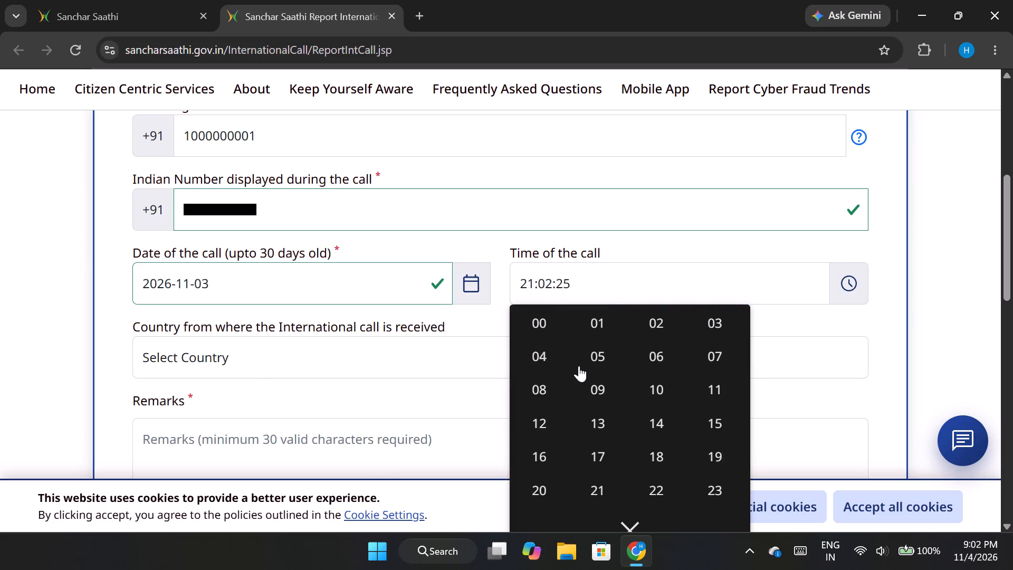
left_click(603, 419)
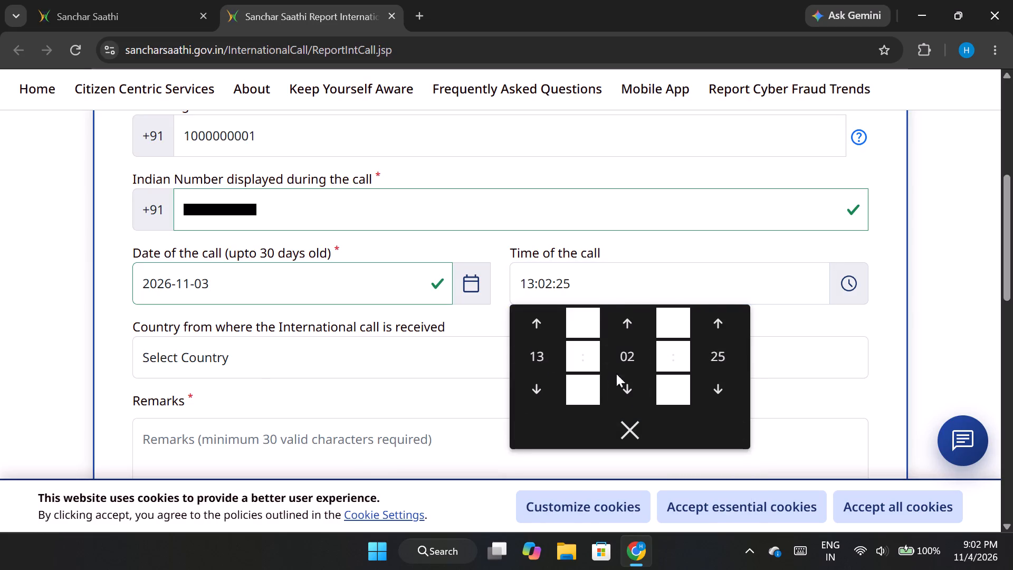
left_click(643, 427)
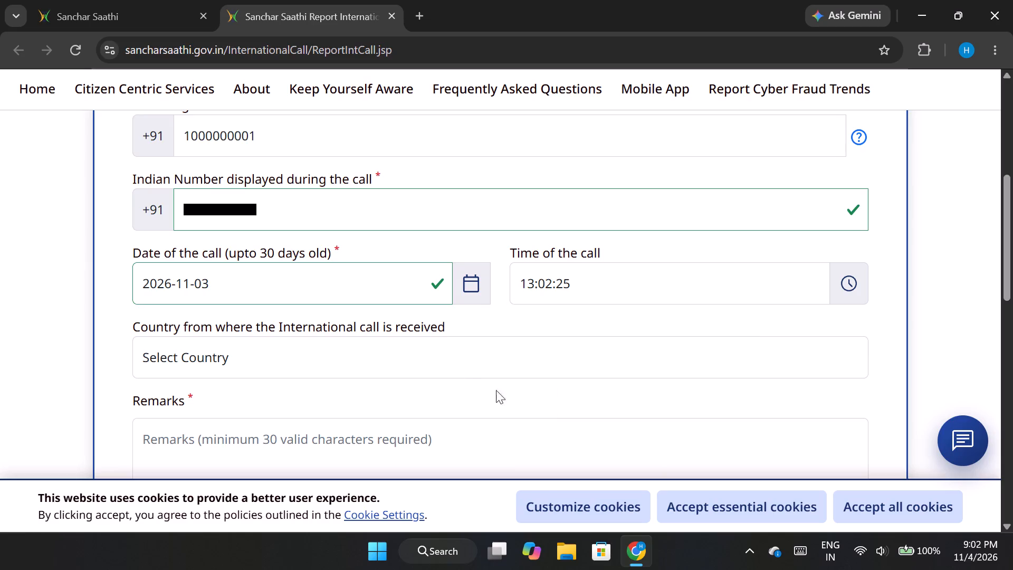
Choose Argentina as the country from where the international call is received.
scroll(348, 350, "down", 1)
left_click(313, 334)
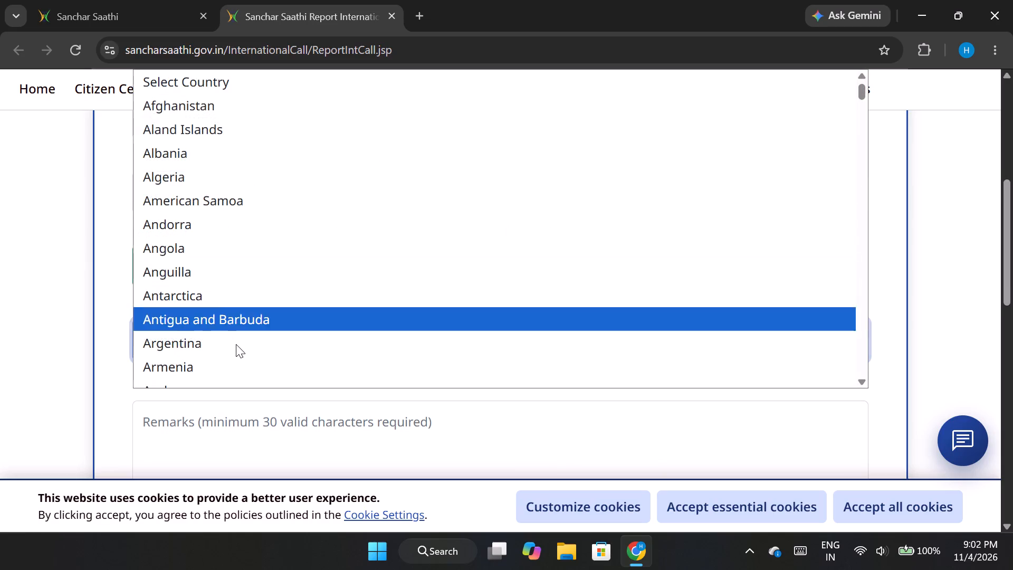
left_click(237, 345)
Review the report form, from the international call details and Remarks through the OTP Verification and Submission section.
scroll(293, 330, "down", 2)
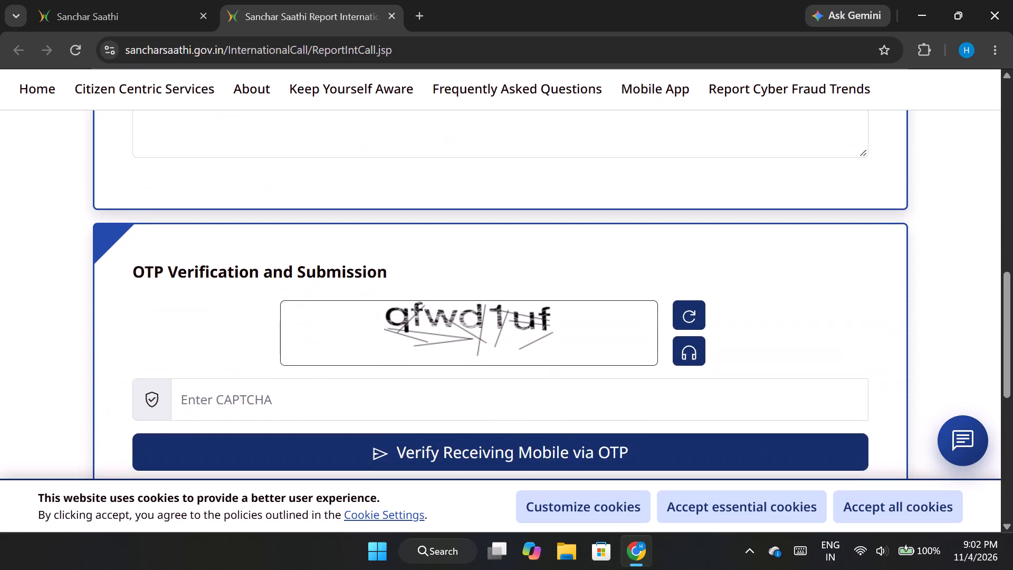
scroll(293, 330, "down", 2)
scroll(240, 315, "up", 2)
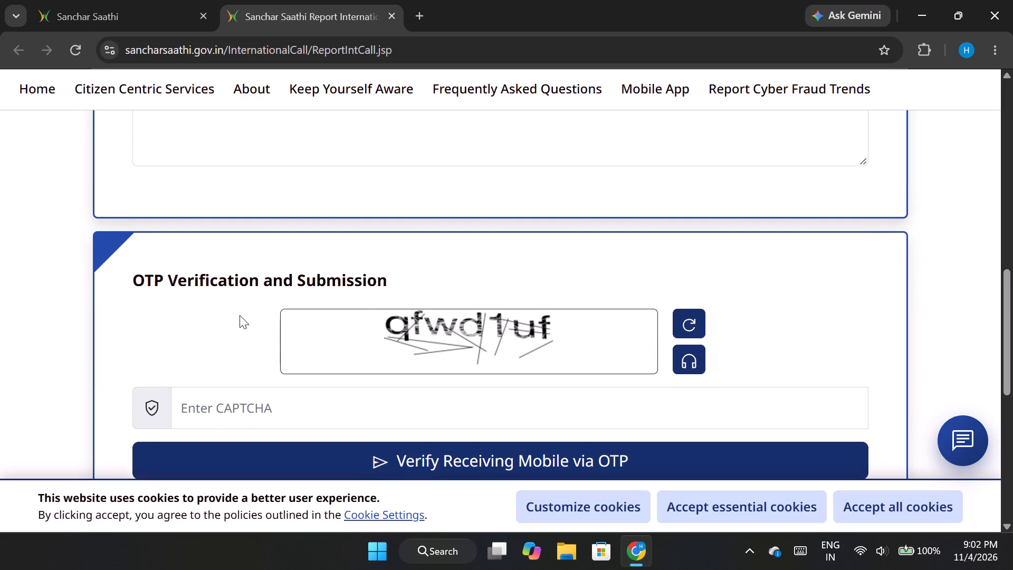
scroll(240, 315, "up", 4)
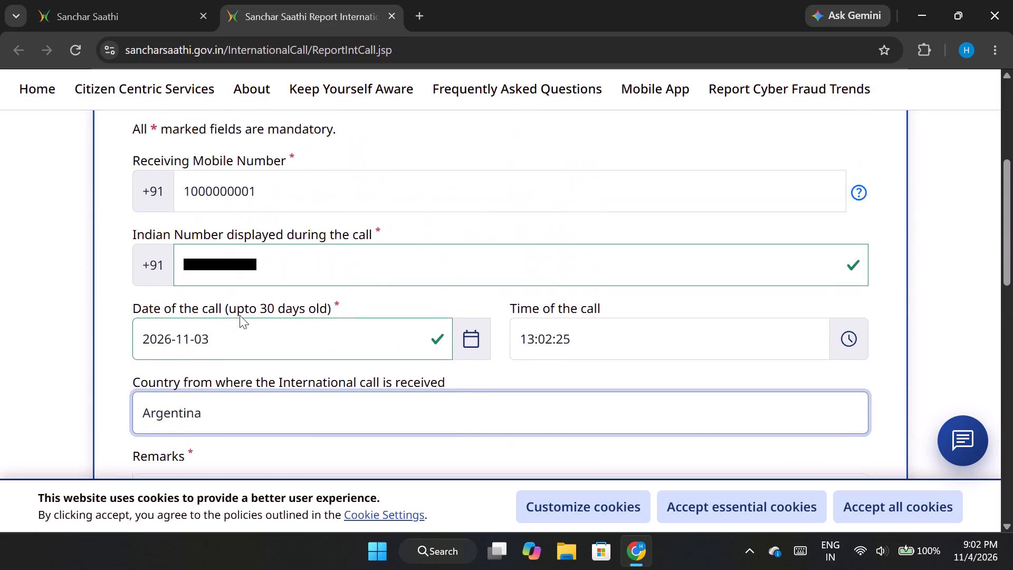
scroll(240, 315, "up", 2)
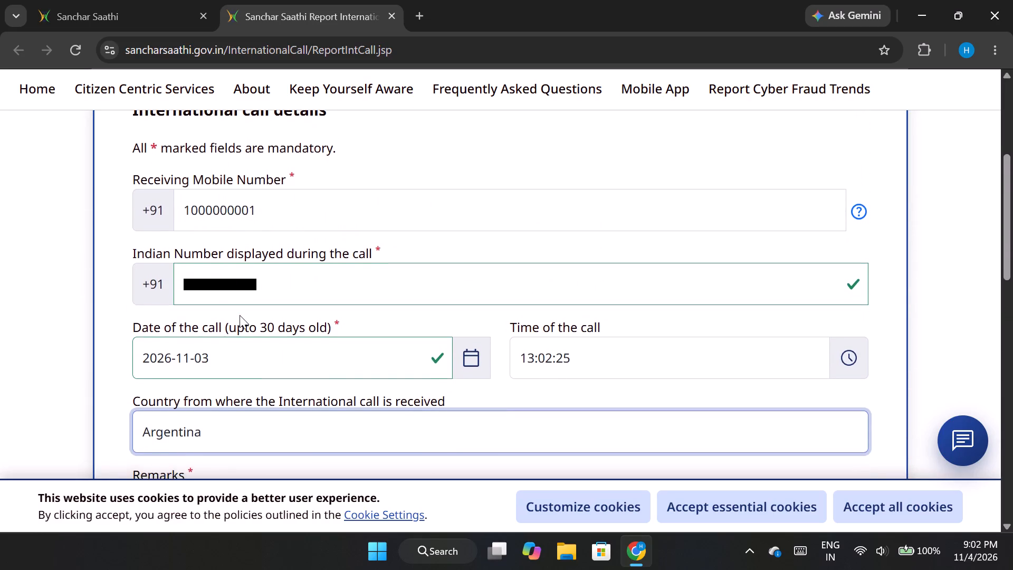
scroll(240, 315, "up", 1)
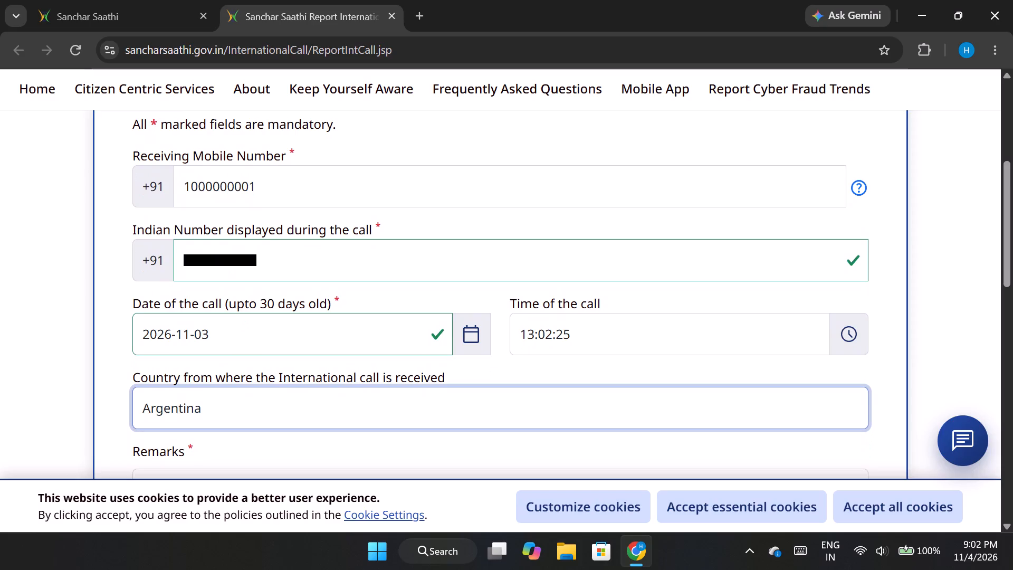
scroll(240, 315, "down", 2)
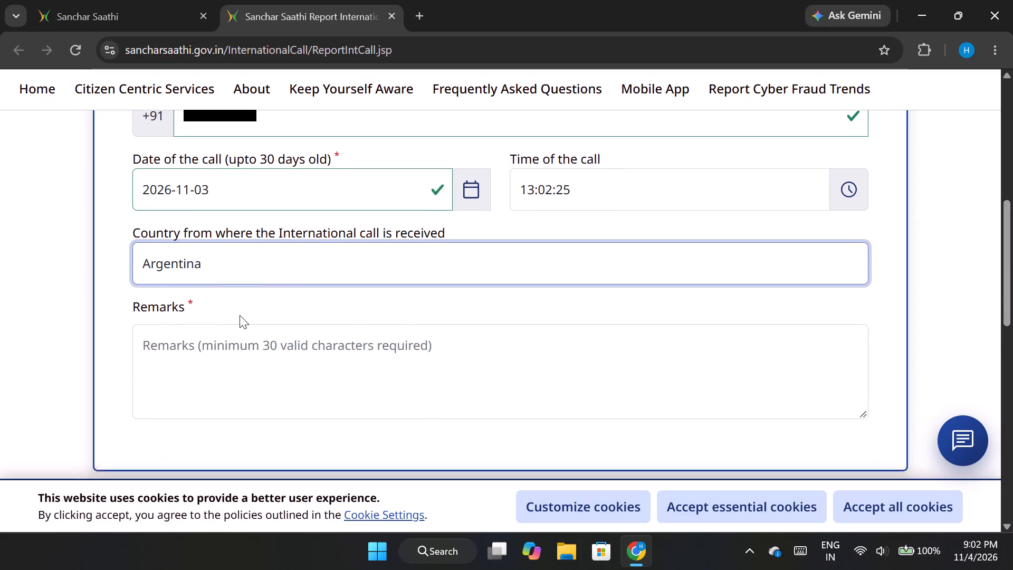
scroll(240, 315, "down", 2)
scroll(240, 315, "up", 2)
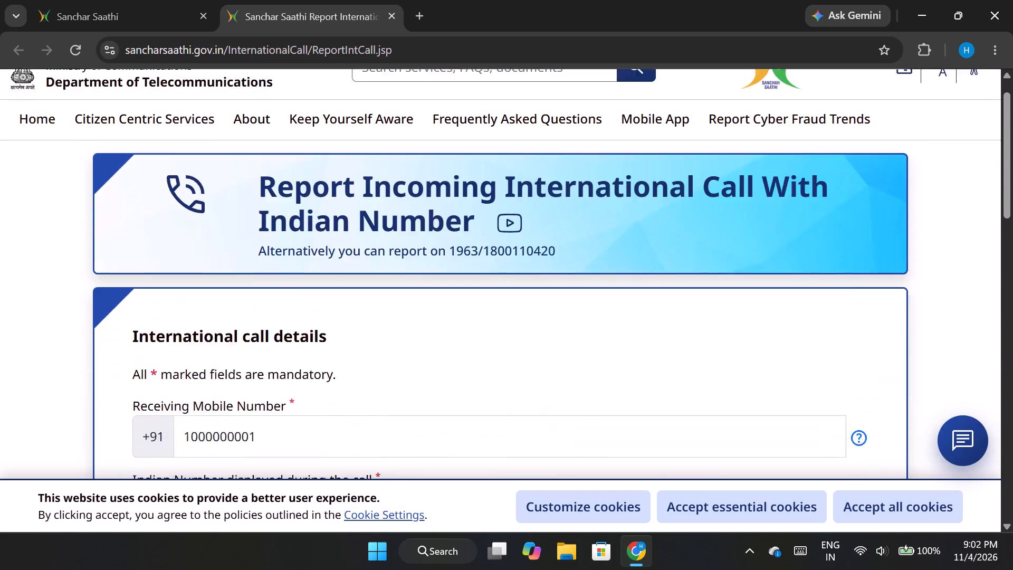
scroll(240, 315, "up", 1)
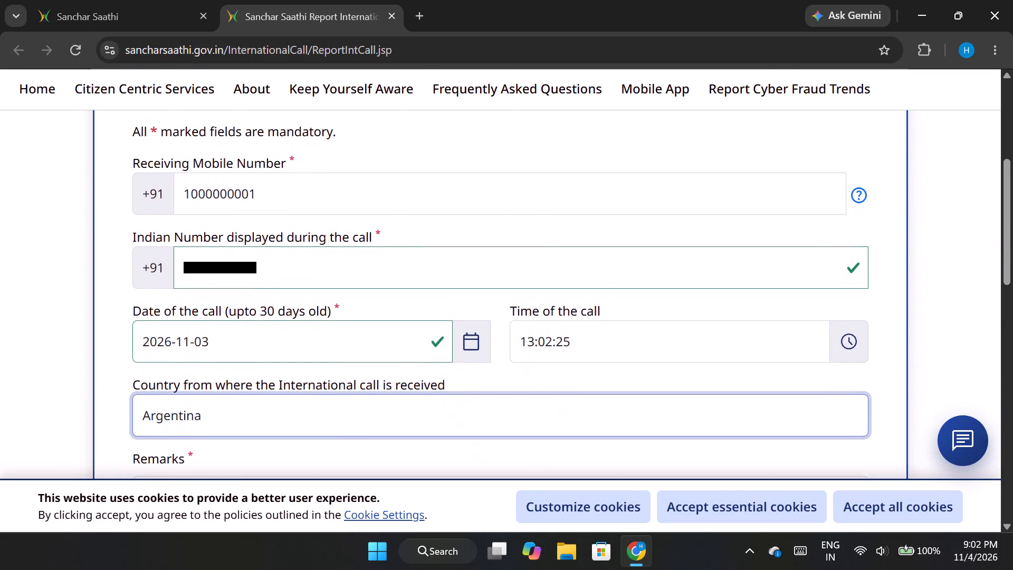
scroll(240, 315, "up", 2)
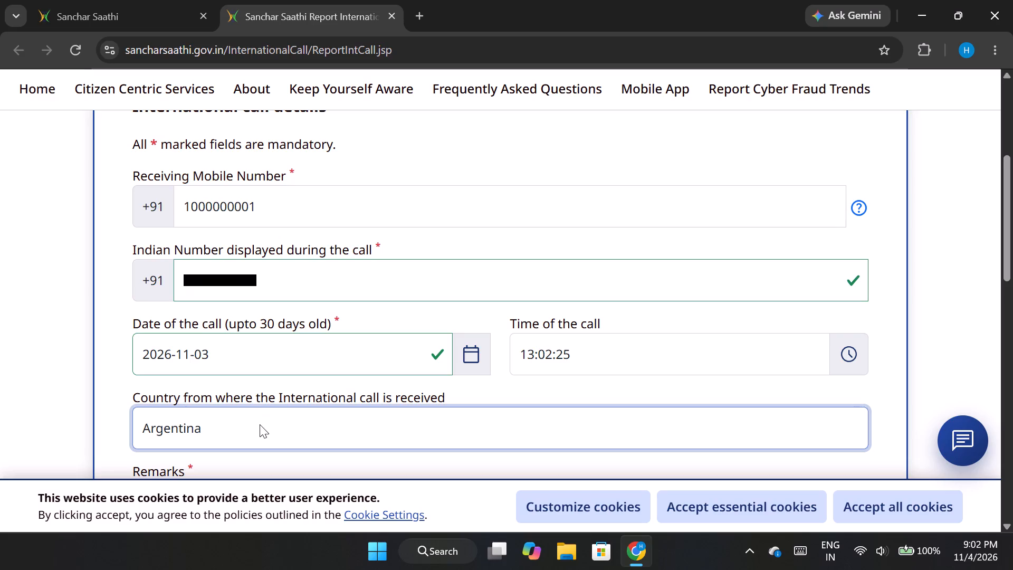
Erase the existing number in the Receiving Mobile Number field, starting with its last five digits.
left_click(292, 210)
key("BackSpace")
key("BackSpace")
key("BackSpace")
key("BackSpace")
key("BackSpace")
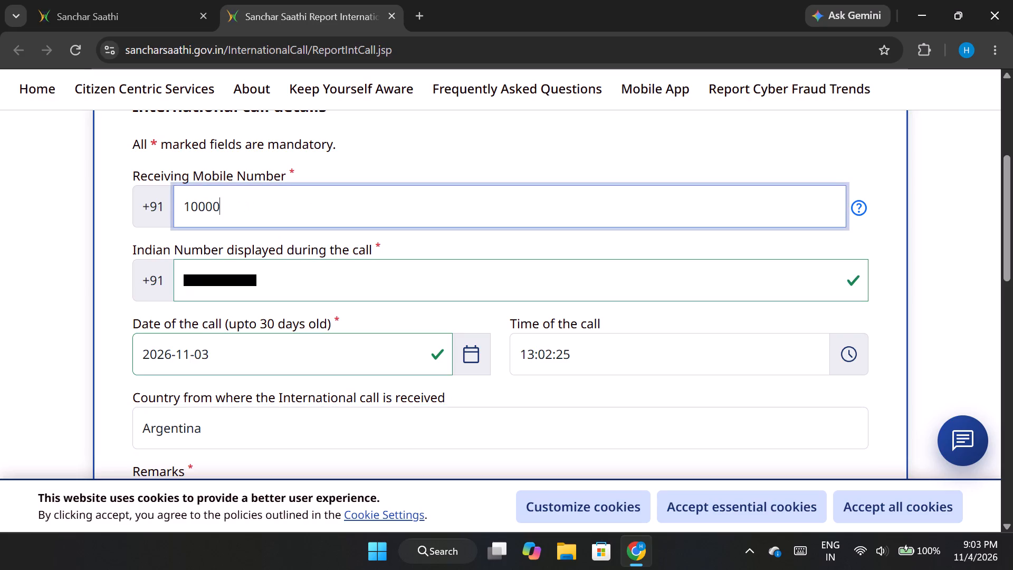
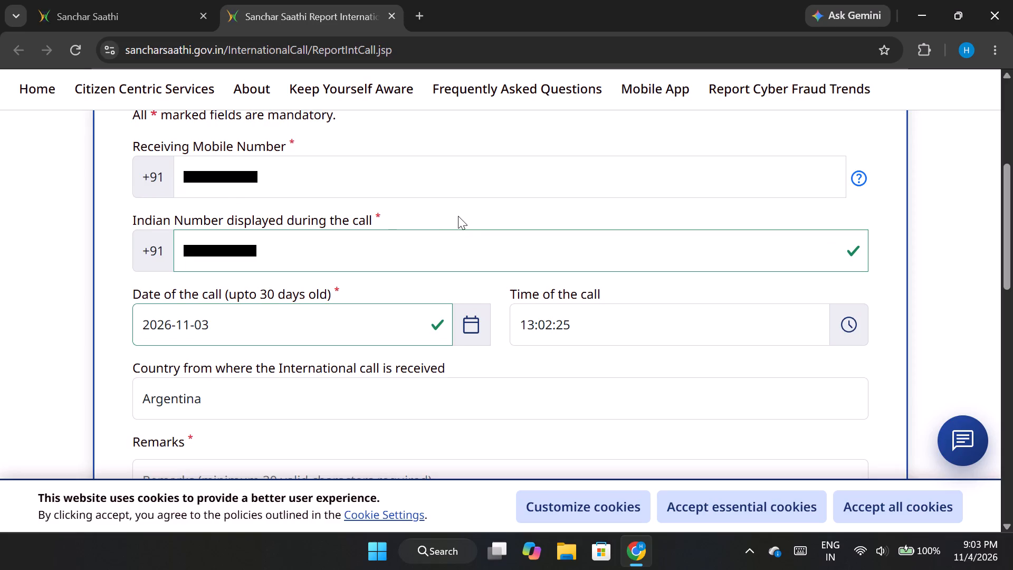
Change the country from where the international call is received to Australia.
scroll(458, 216, "down", 1)
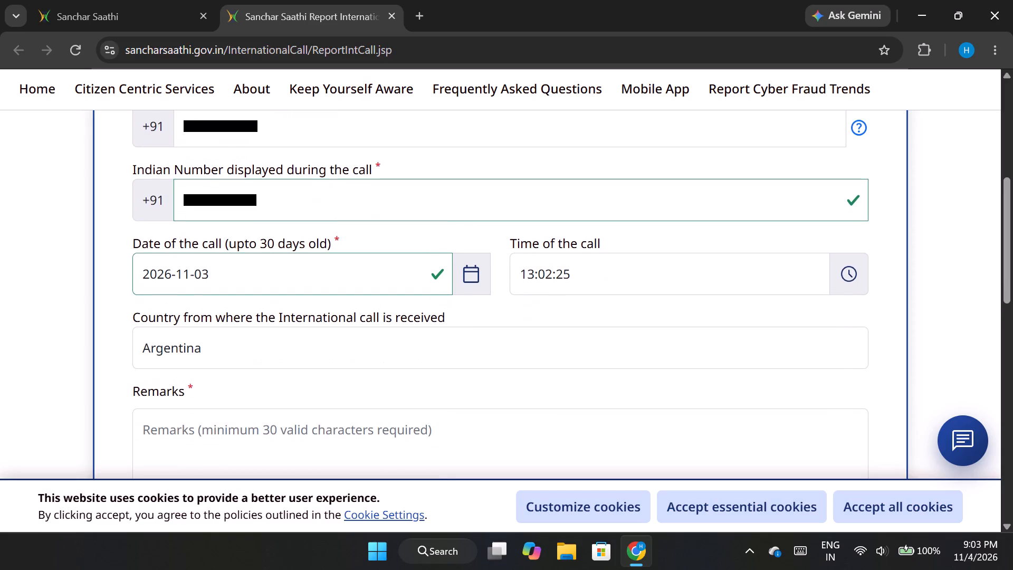
left_click(319, 337)
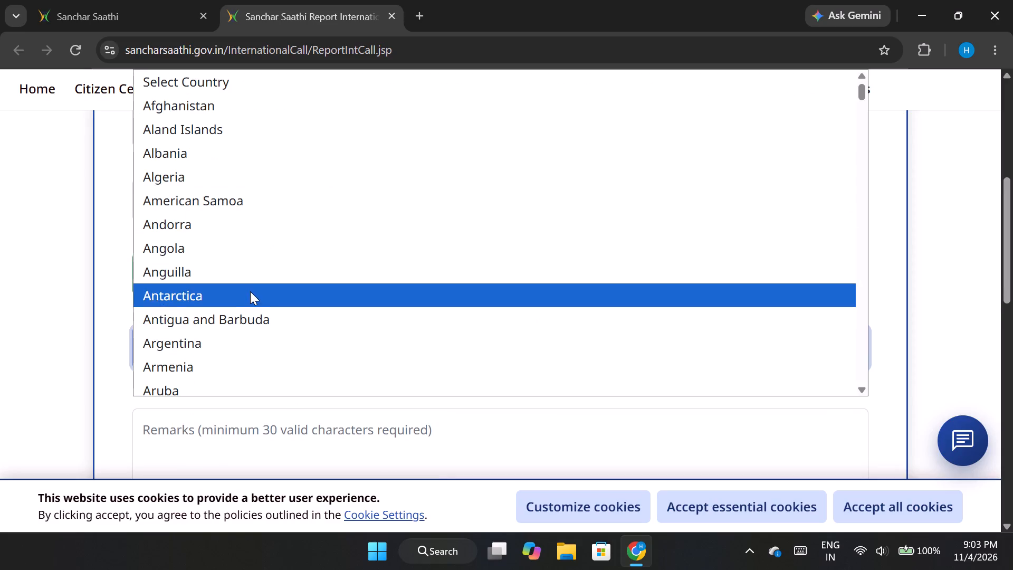
scroll(241, 236, "down", 3)
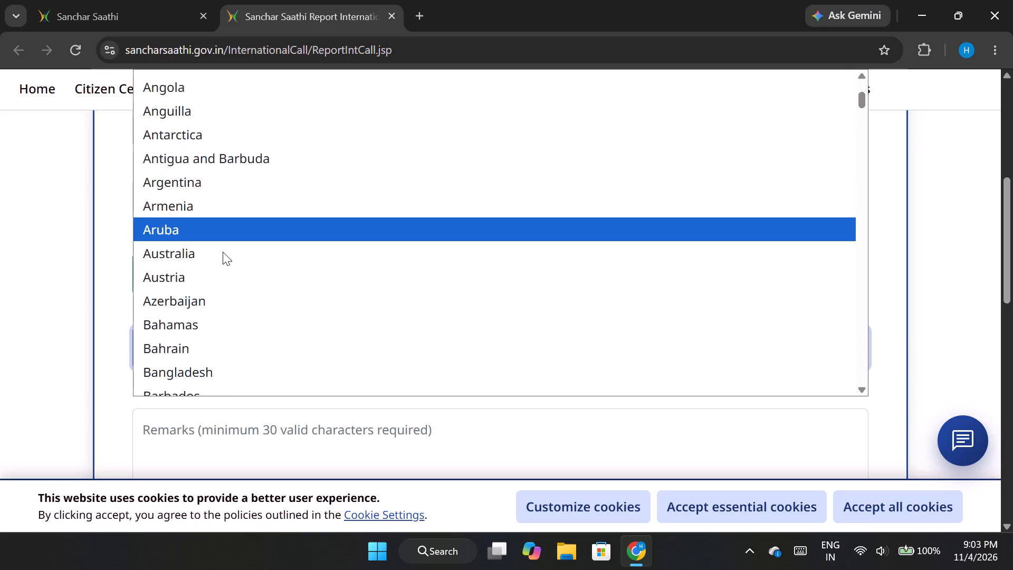
left_click(223, 252)
Capture a screenshot of the report form from the site's navigation bar down to the Remarks label and copy it.
scroll(304, 264, "up", 1)
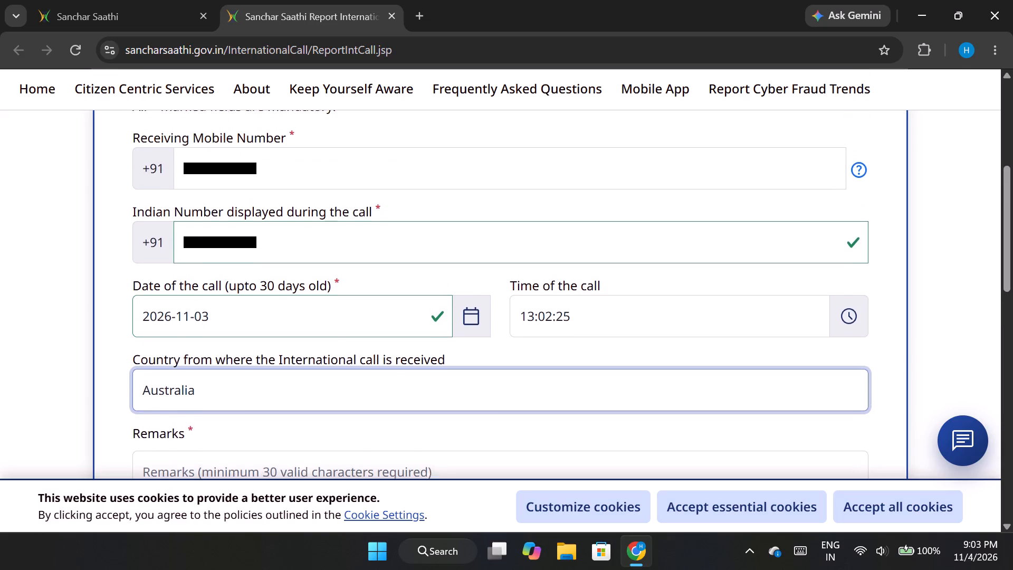
scroll(304, 264, "up", 2)
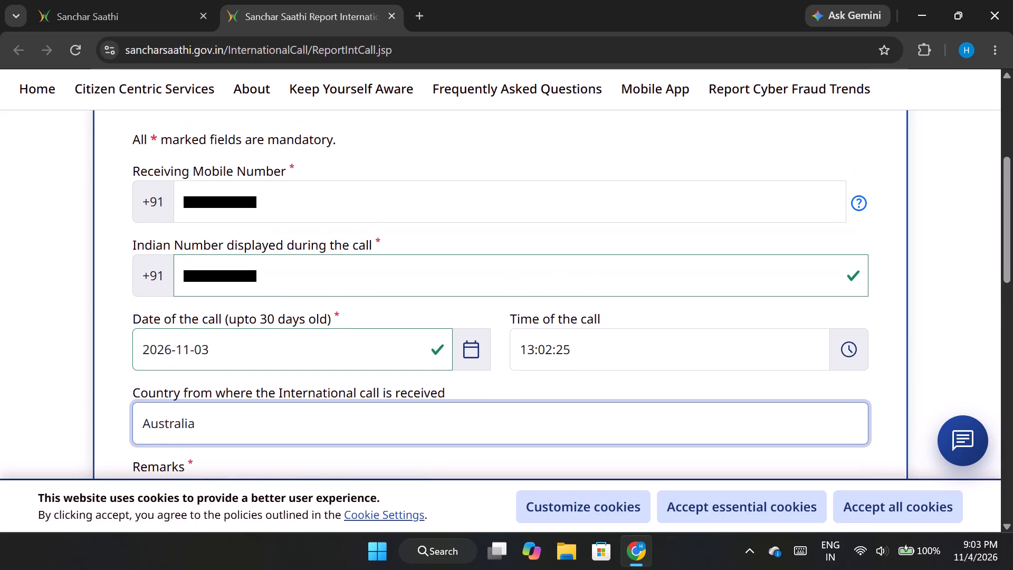
key("shift+super+s")
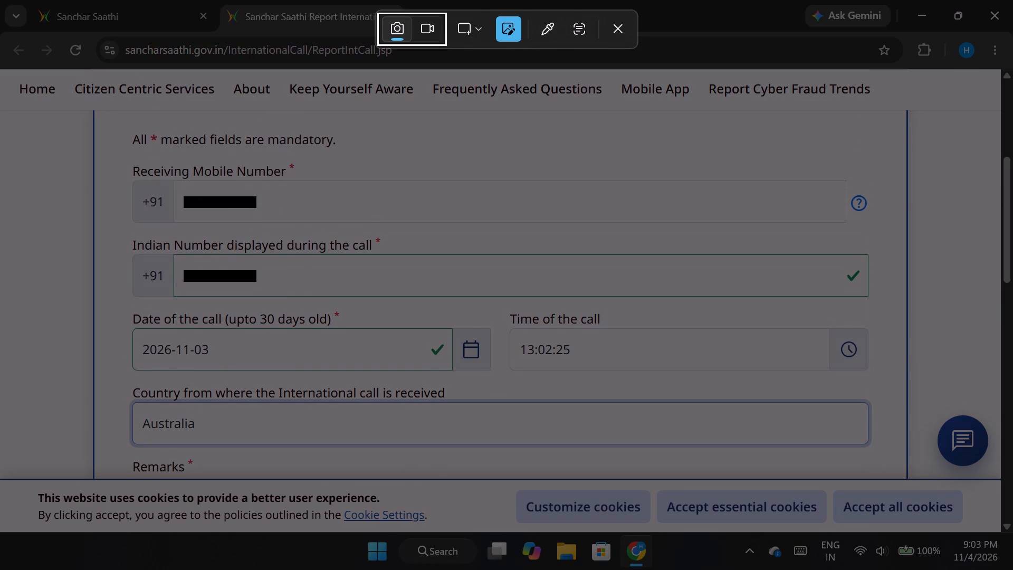
left_click_drag(6, 70, 885, 459)
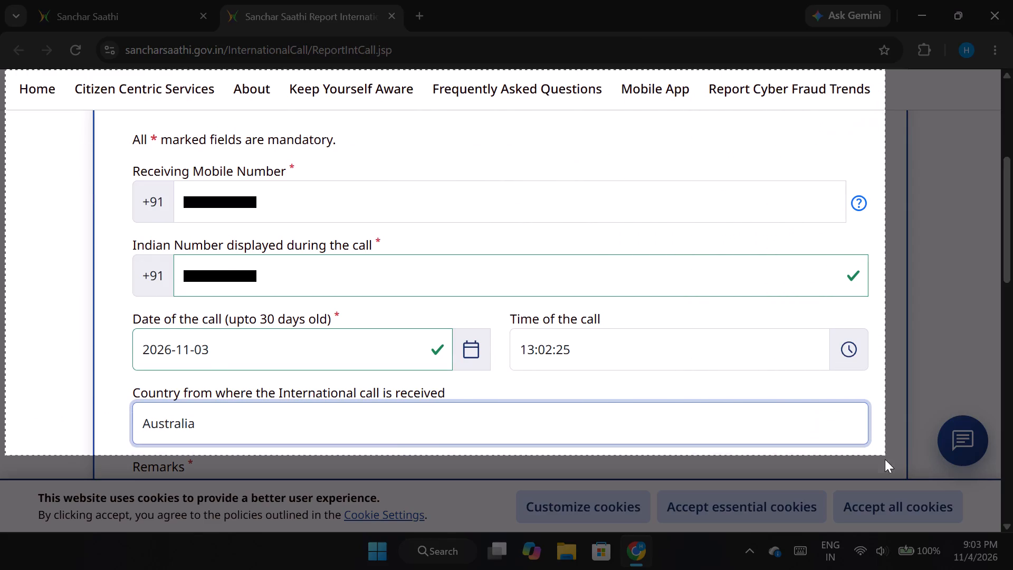
left_click_drag(885, 459, 914, 480)
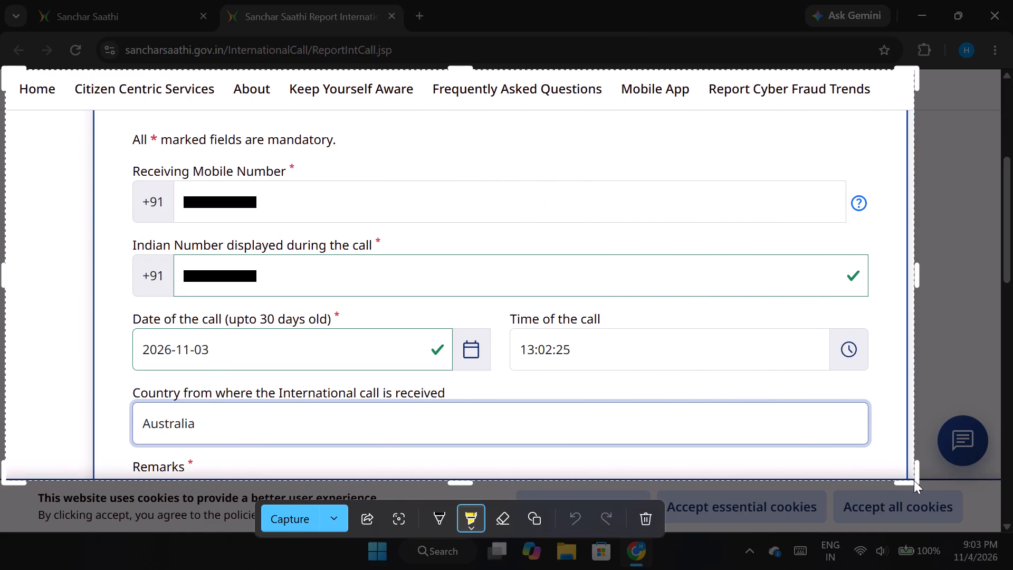
key("ctrl+c")
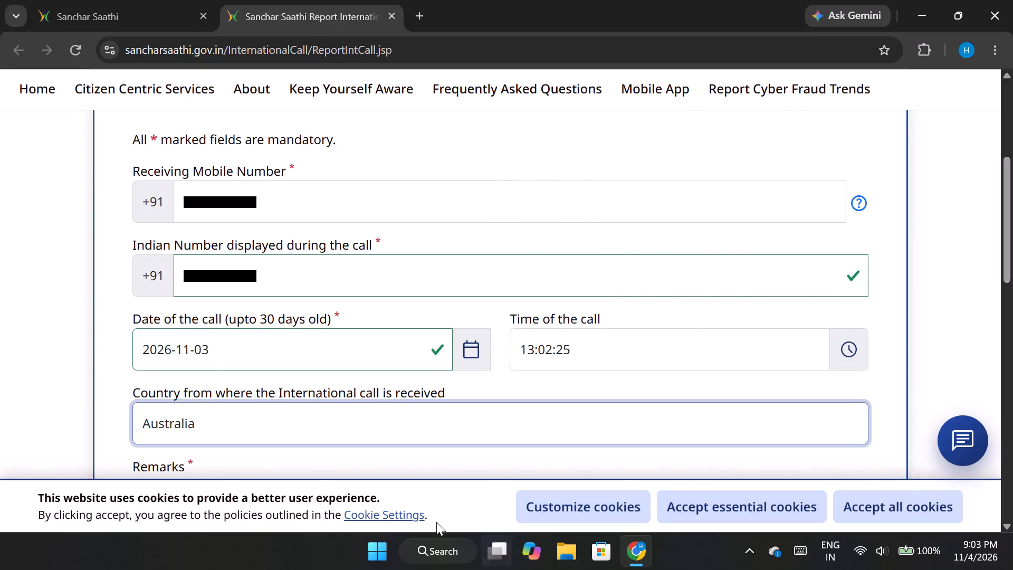
Switch to Word by opening the recent document CYBER.
left_click(379, 555)
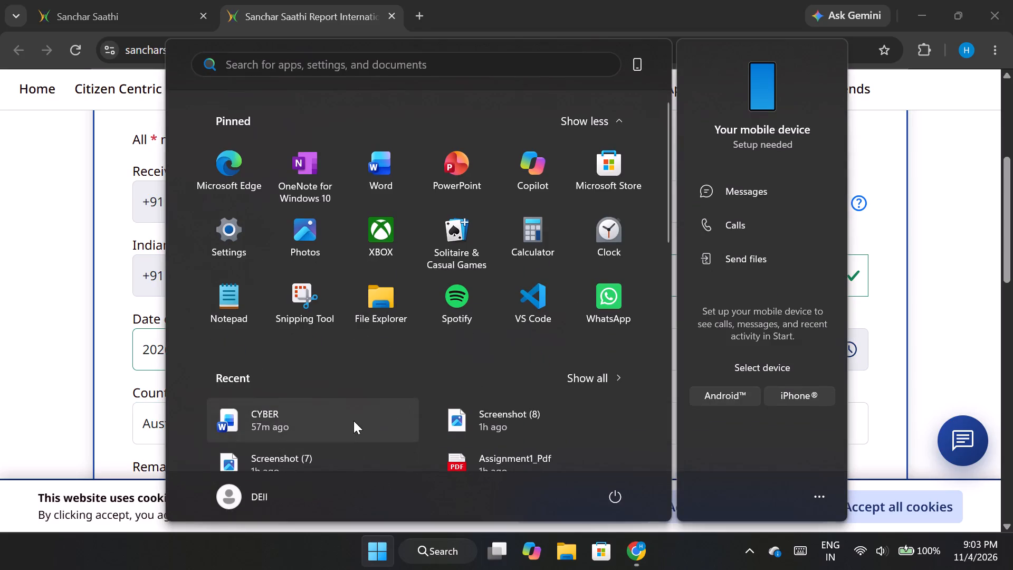
left_click(355, 421)
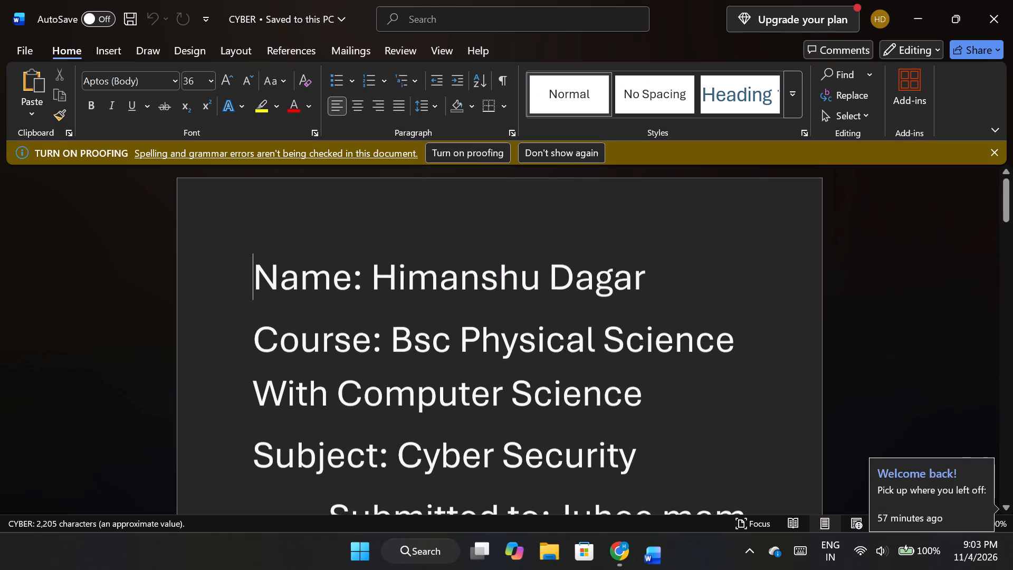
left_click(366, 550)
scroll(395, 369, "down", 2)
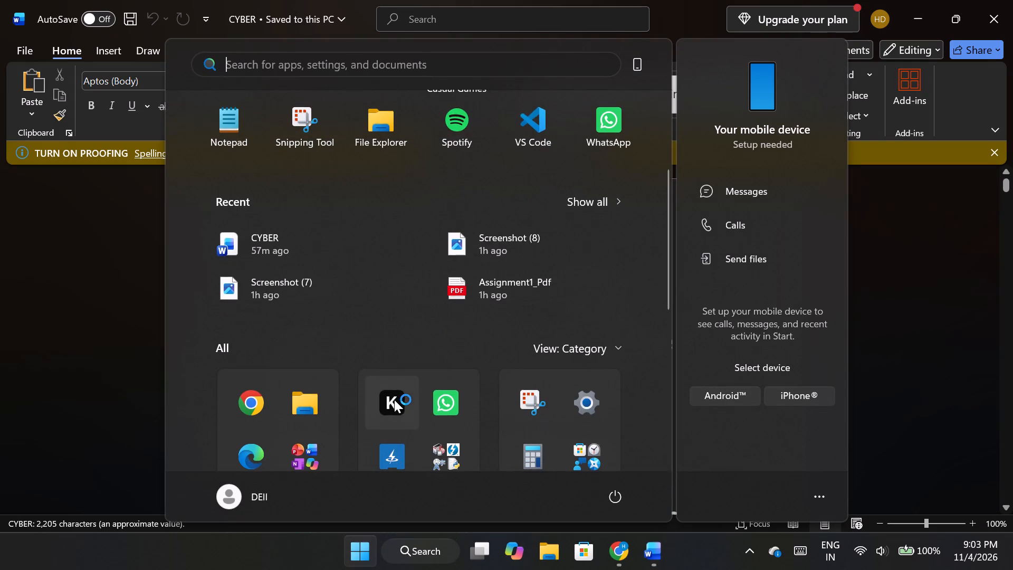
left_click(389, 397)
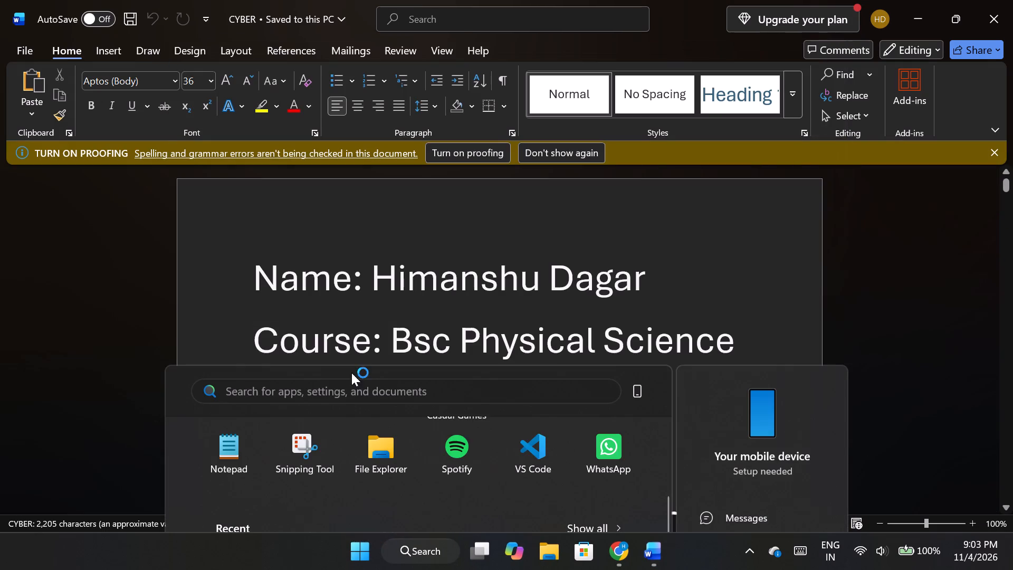
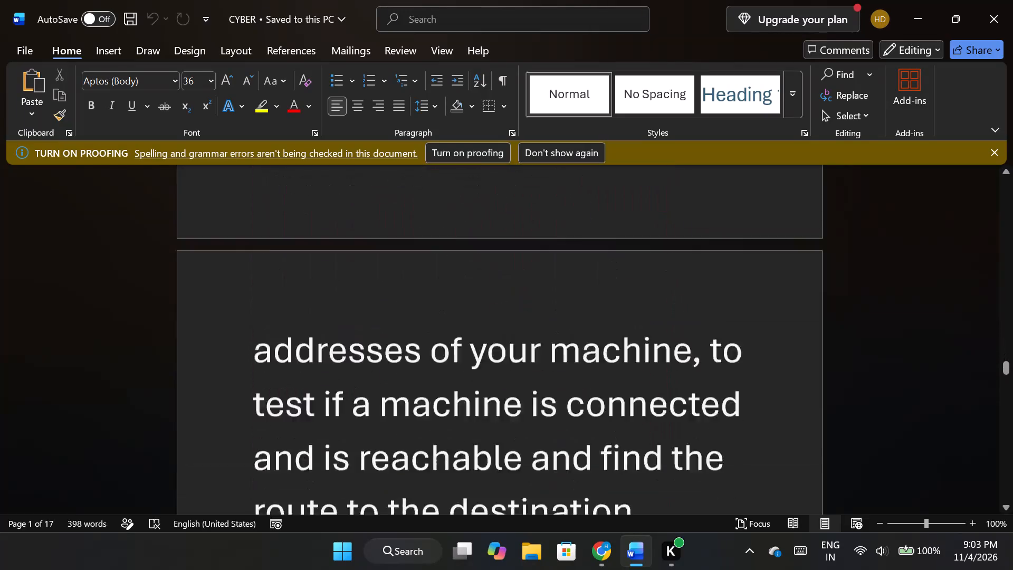
Paste the copied report form screenshot on a new line below "for reporting cybercrime." in item a.
scroll(548, 364, "down", 1)
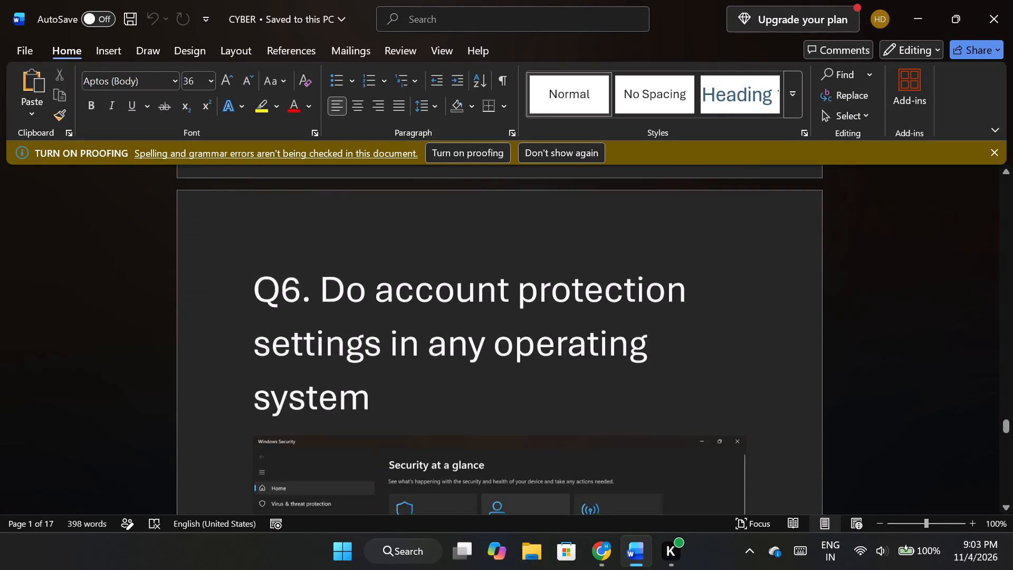
scroll(548, 364, "down", 2)
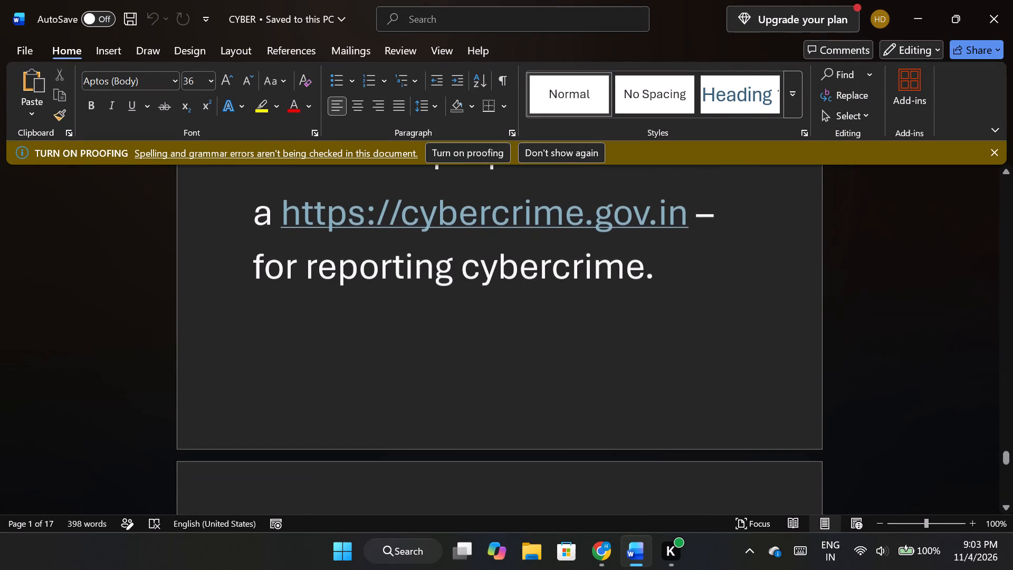
left_click(685, 262)
key("Return")
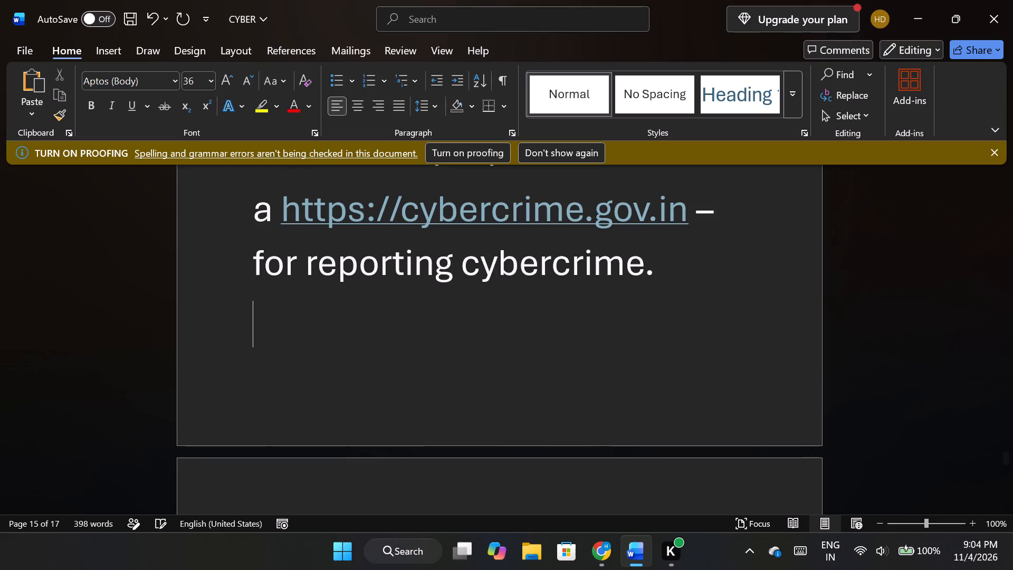
key("ctrl+v")
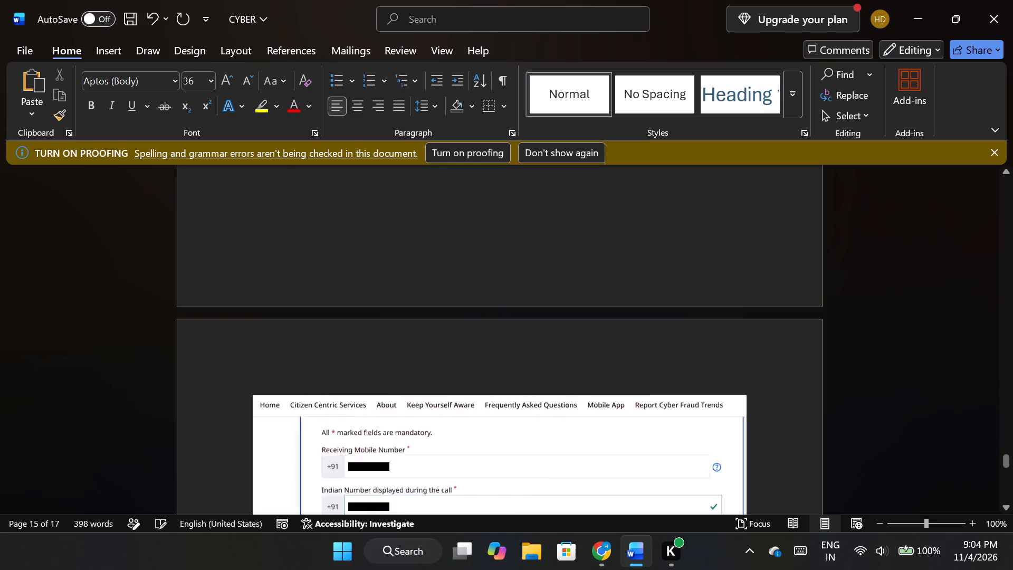
left_click(869, 300)
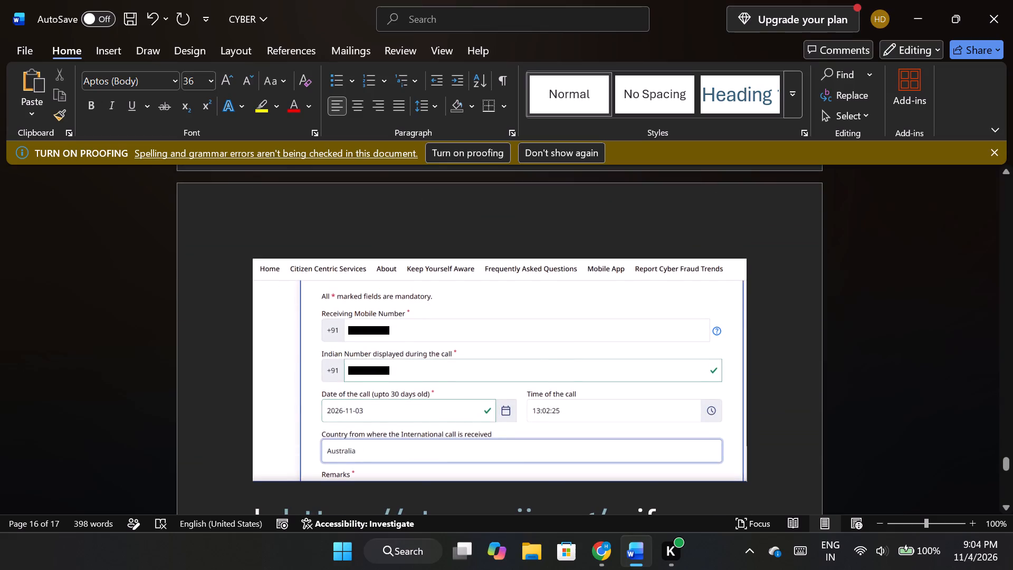
Follow item b's stopncii.org link into the browser and start creating a case.
scroll(869, 300, "down", 3)
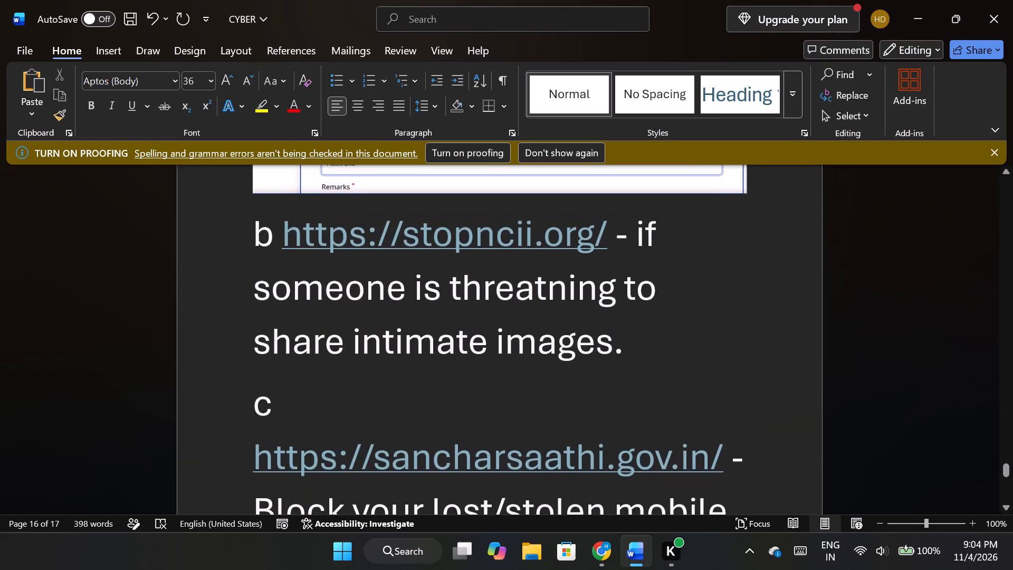
left_click(498, 232, "ctrl")
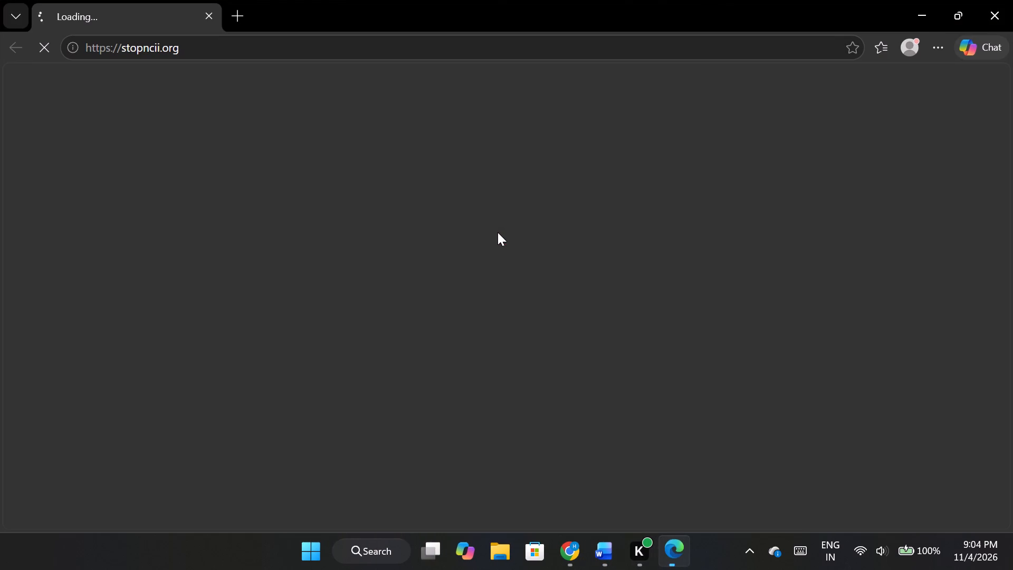
scroll(399, 292, "down", 1)
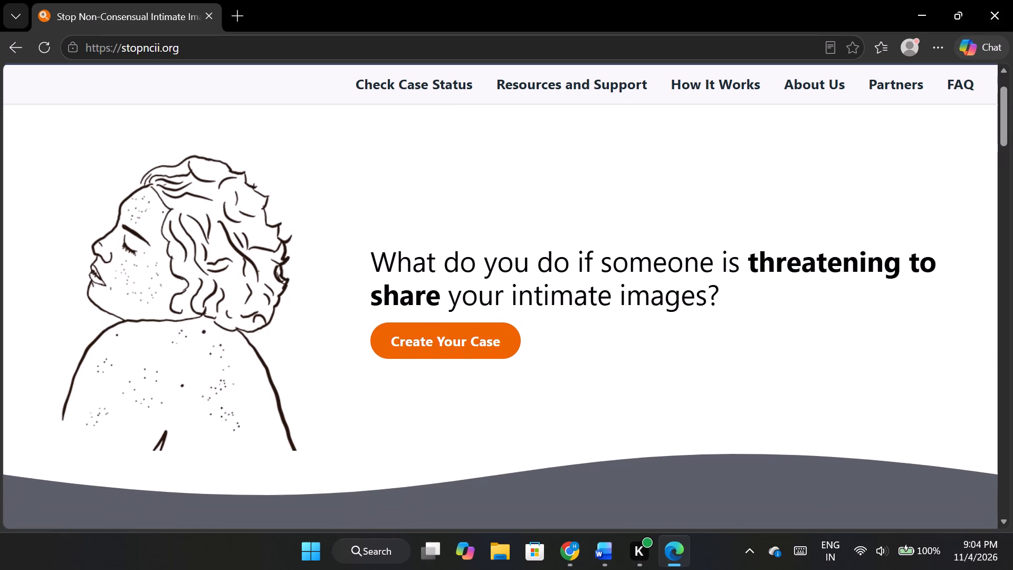
left_click(433, 338)
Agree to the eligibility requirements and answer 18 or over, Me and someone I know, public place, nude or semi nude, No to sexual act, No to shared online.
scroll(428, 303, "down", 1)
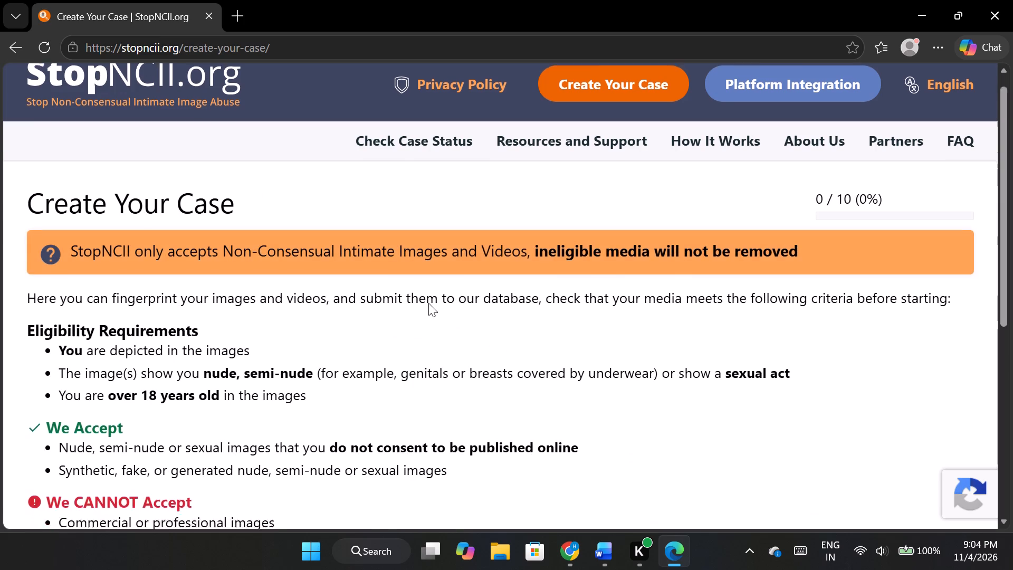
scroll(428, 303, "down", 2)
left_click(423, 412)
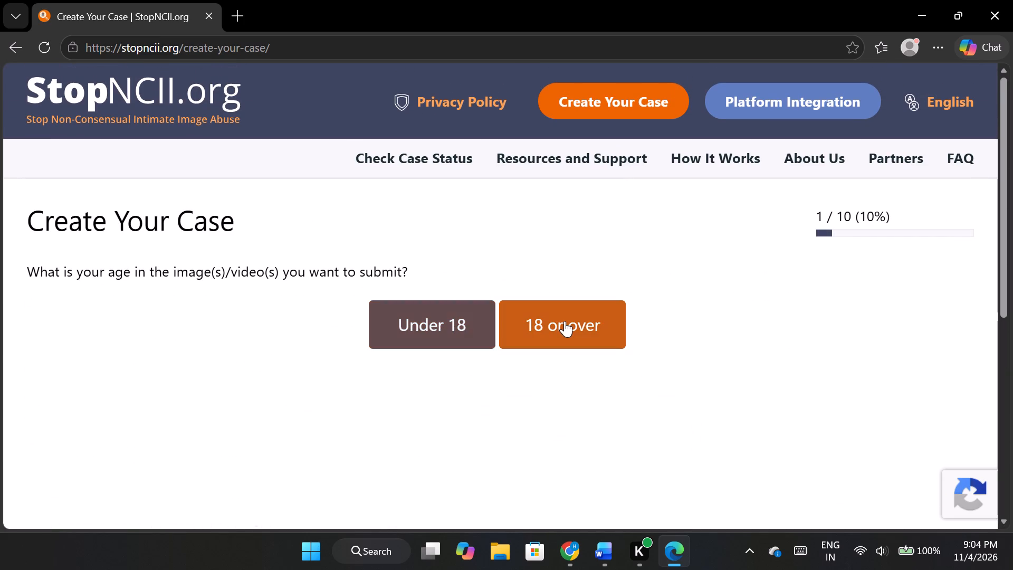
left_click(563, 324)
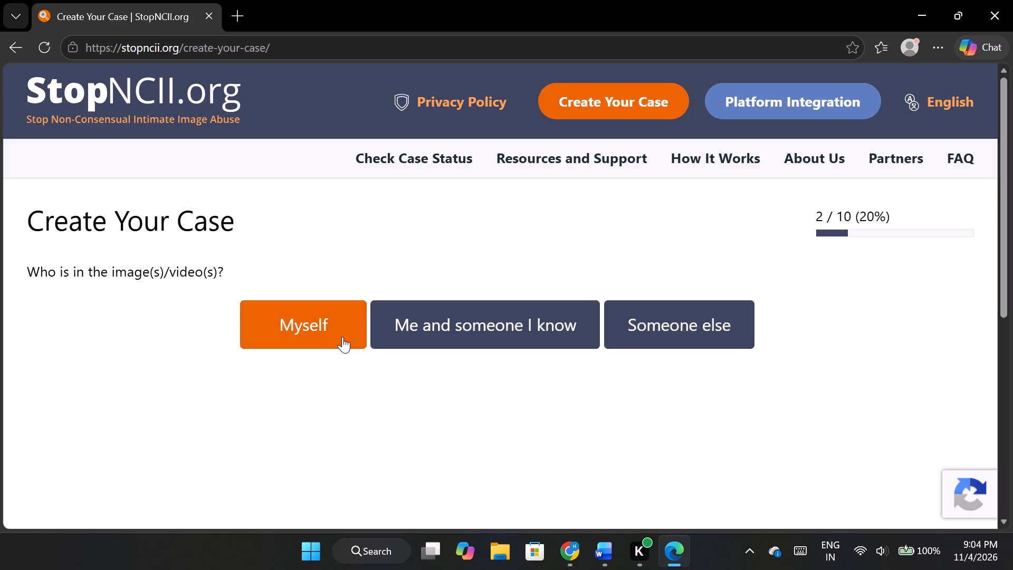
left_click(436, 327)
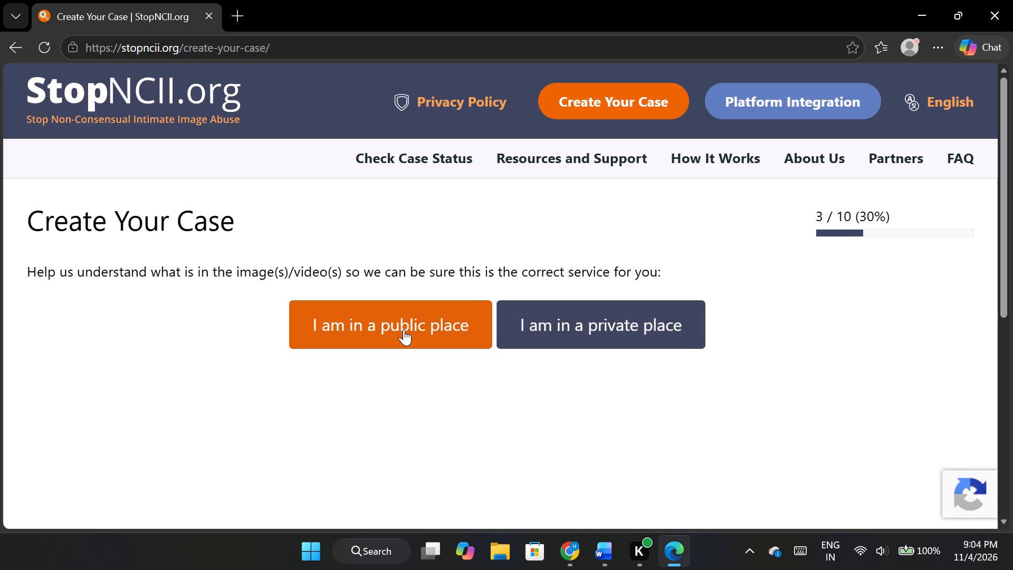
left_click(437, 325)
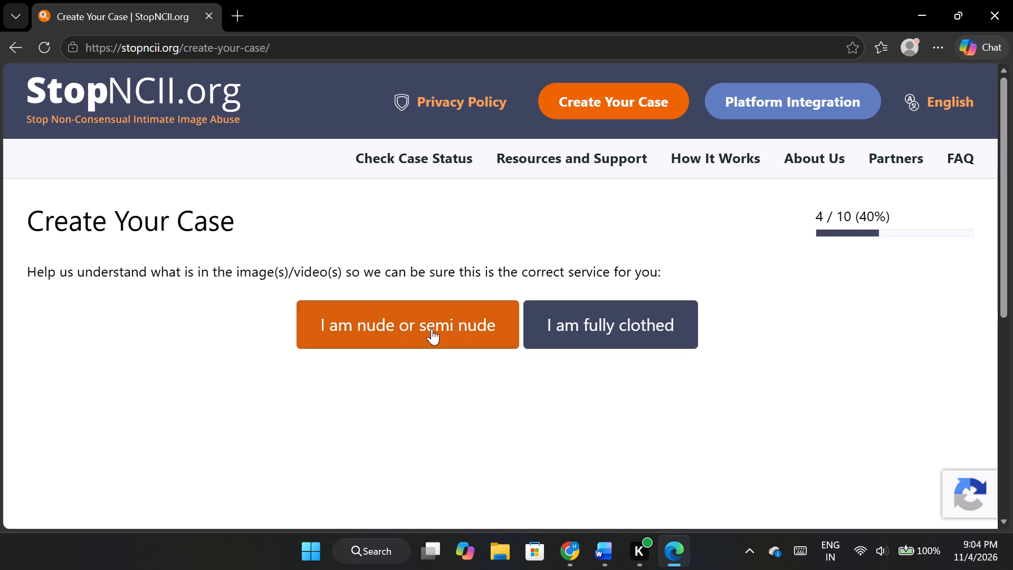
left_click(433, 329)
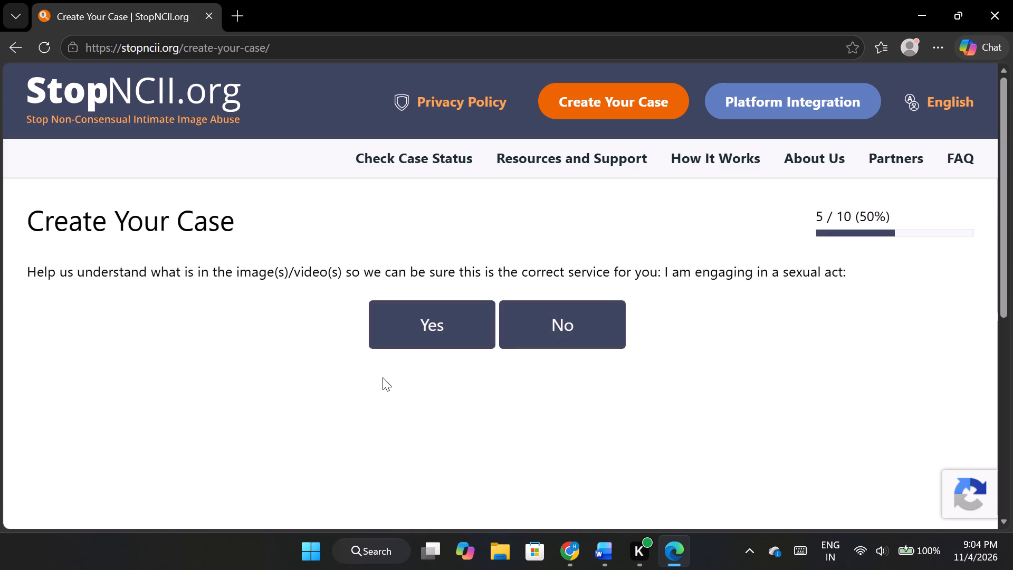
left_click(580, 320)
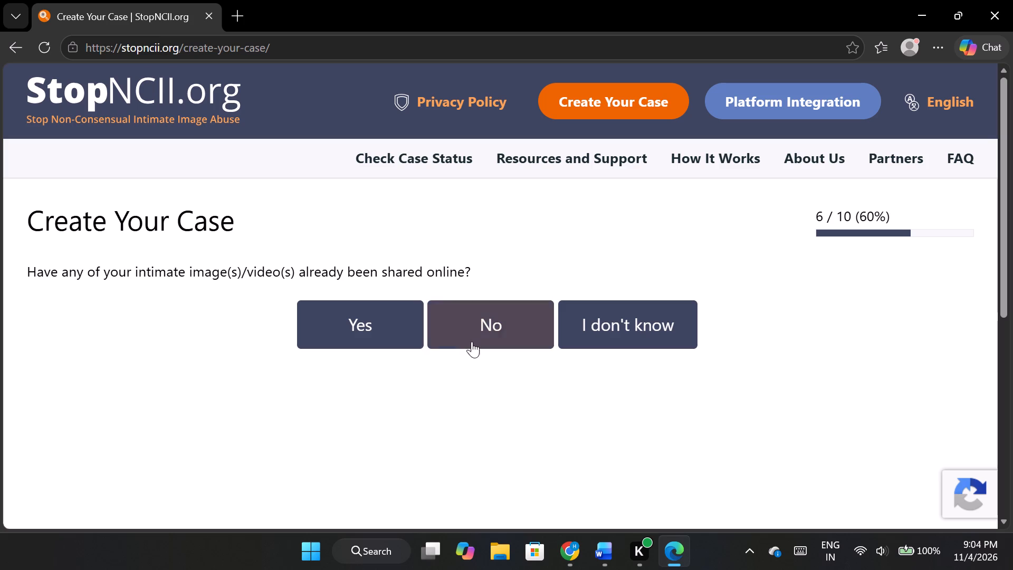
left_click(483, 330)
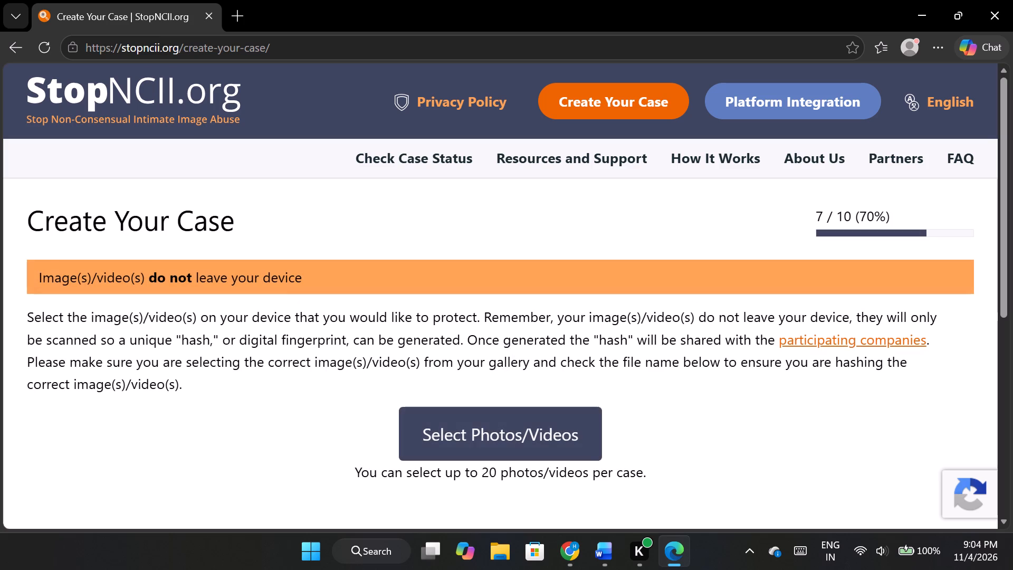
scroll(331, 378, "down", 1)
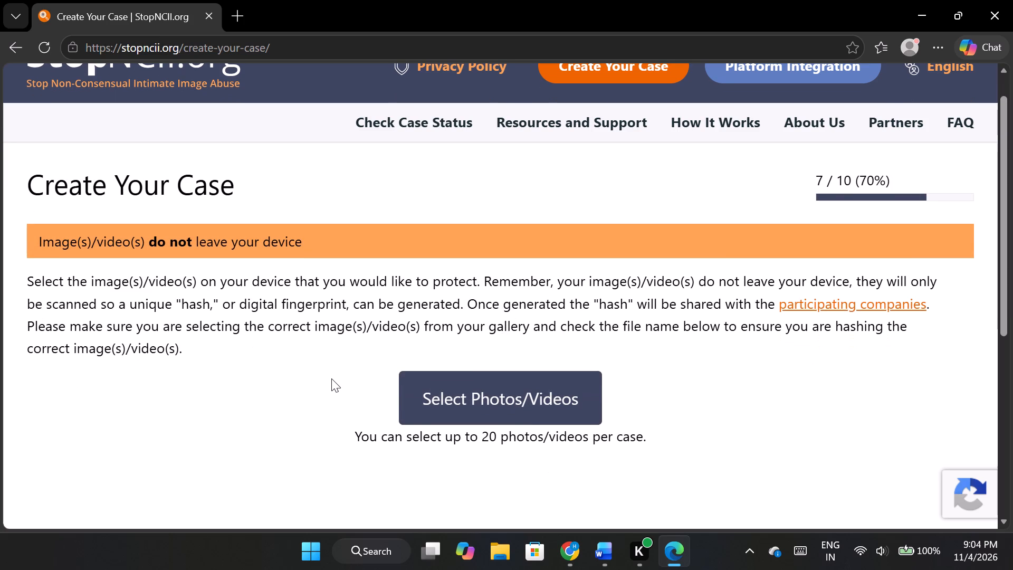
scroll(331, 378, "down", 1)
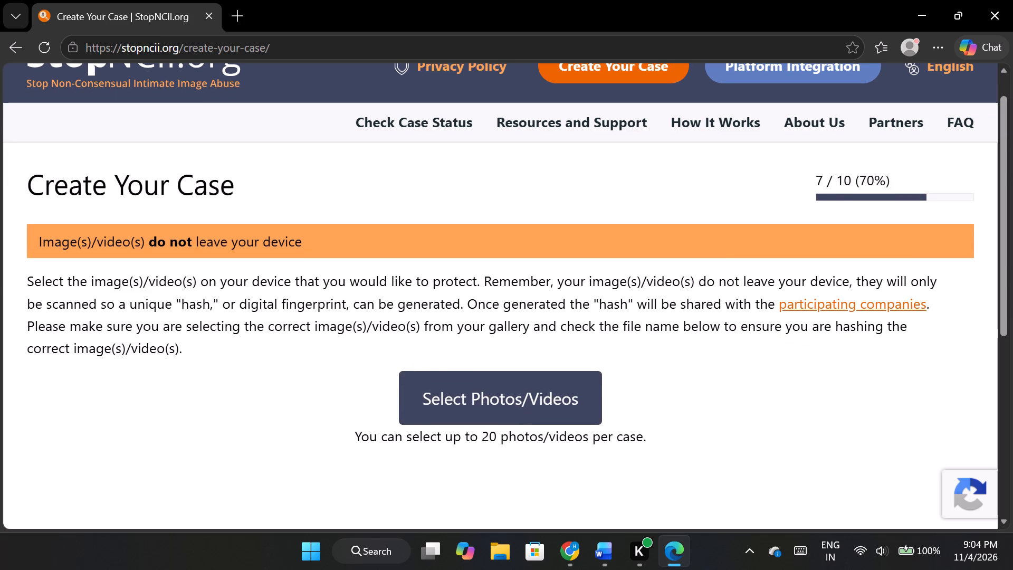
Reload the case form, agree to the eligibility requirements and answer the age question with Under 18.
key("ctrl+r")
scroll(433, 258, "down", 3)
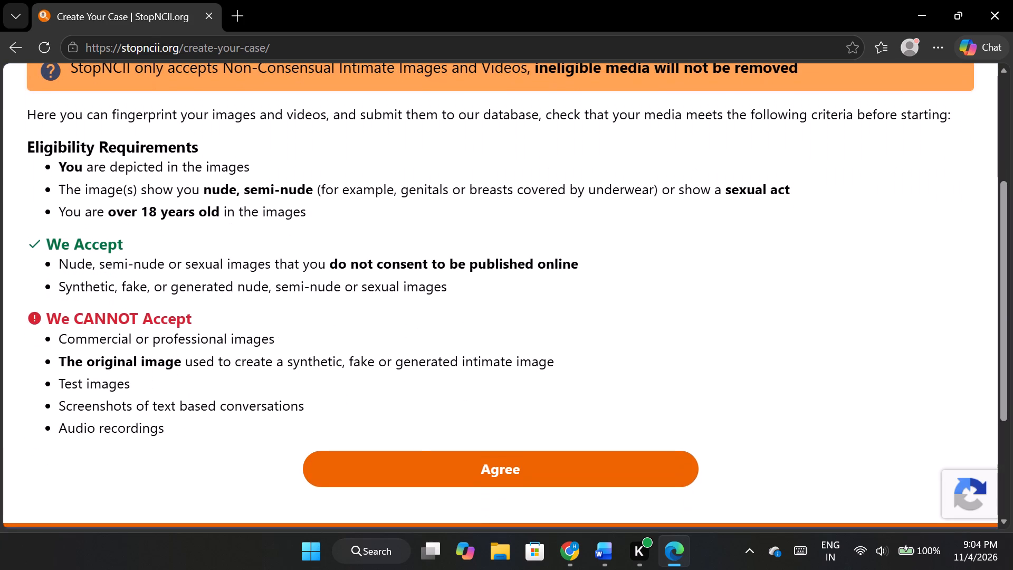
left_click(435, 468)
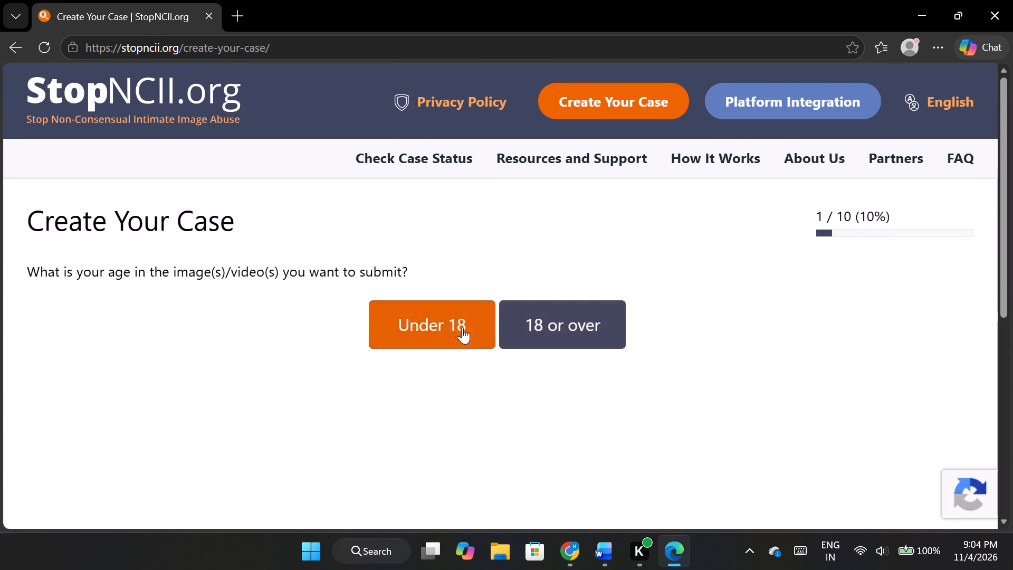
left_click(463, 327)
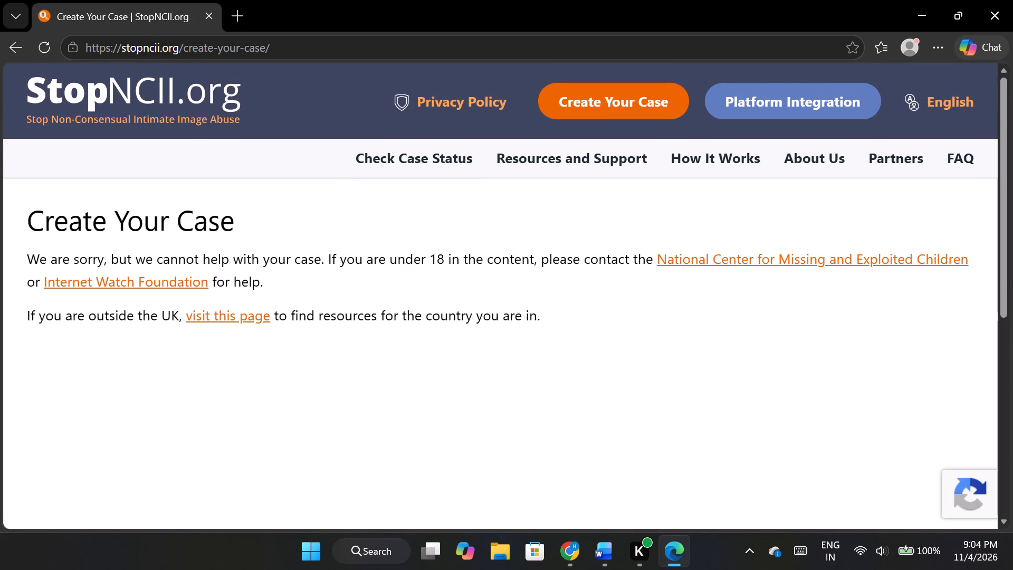
Restart the case form, agree to the eligibility requirements, and answer 18 or over and Someone else.
scroll(448, 321, "right", 6)
left_click(472, 333)
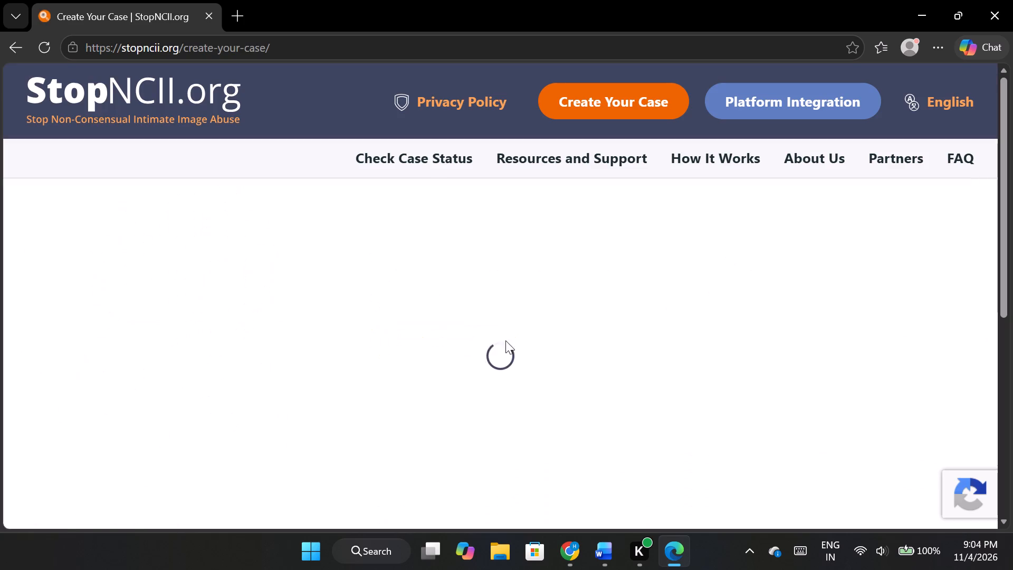
scroll(573, 403, "down", 2)
left_click(505, 444)
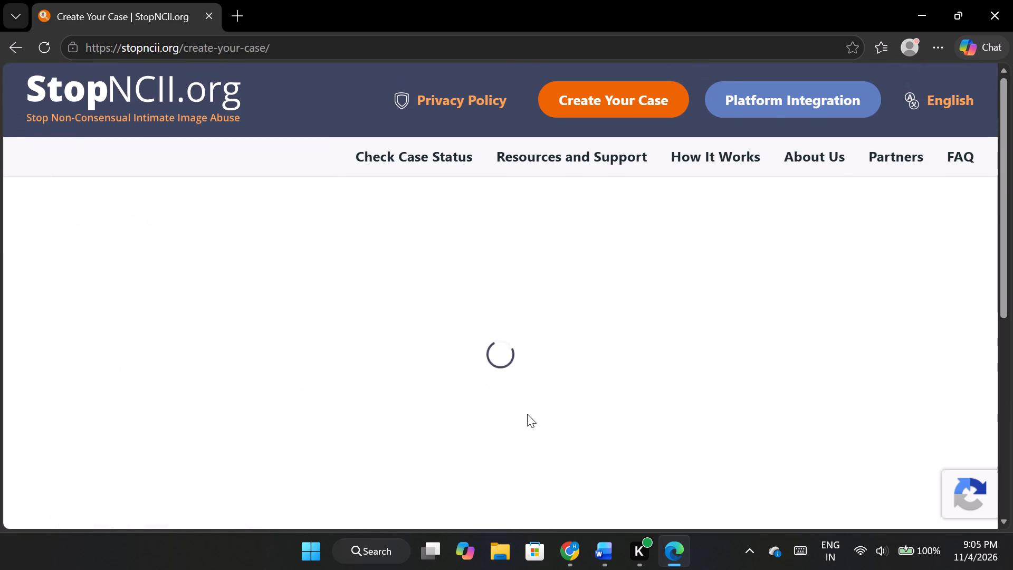
left_click(569, 335)
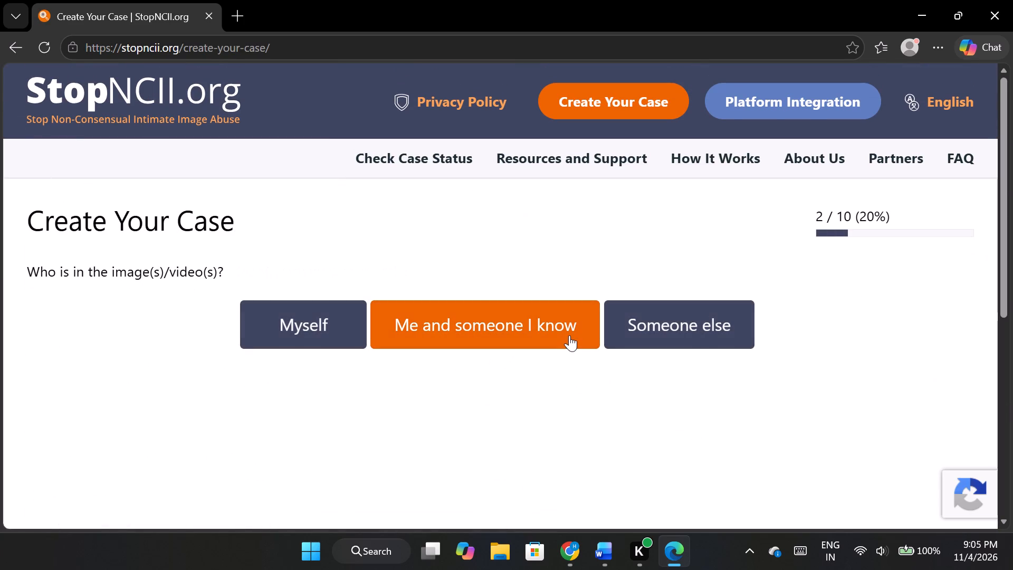
left_click(674, 320)
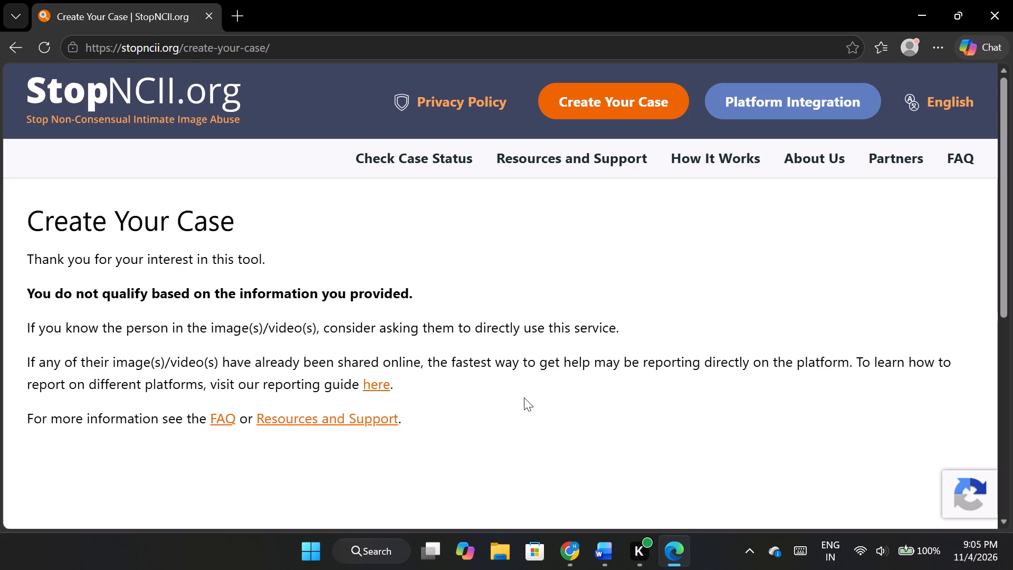
Capture a screenshot of the Create Your Case page from the Check Case Status navigation bar down to the page's visible end and copy it.
key("shift+super+s")
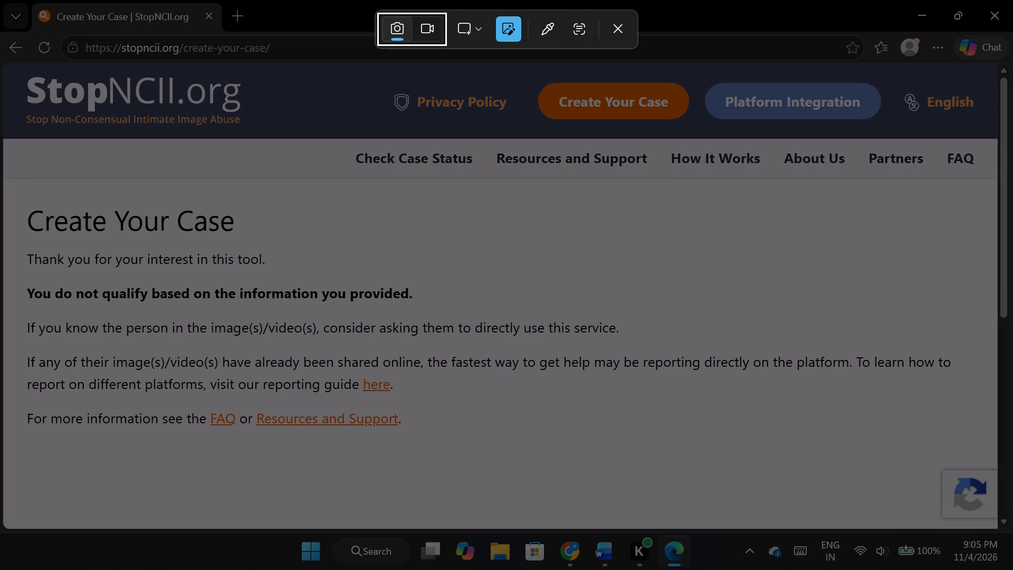
left_click_drag(12, 145, 982, 515)
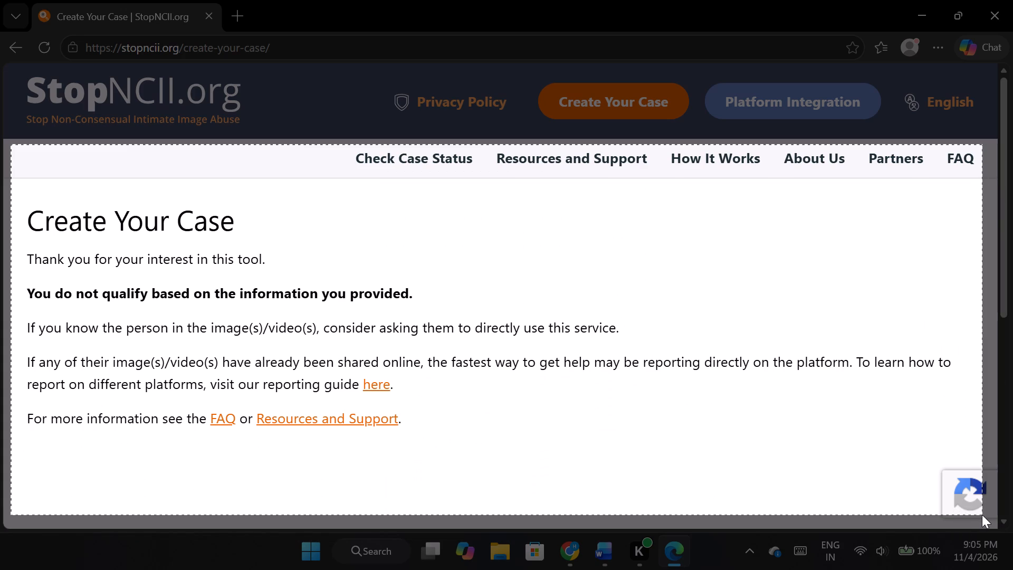
left_click_drag(982, 515, 982, 515)
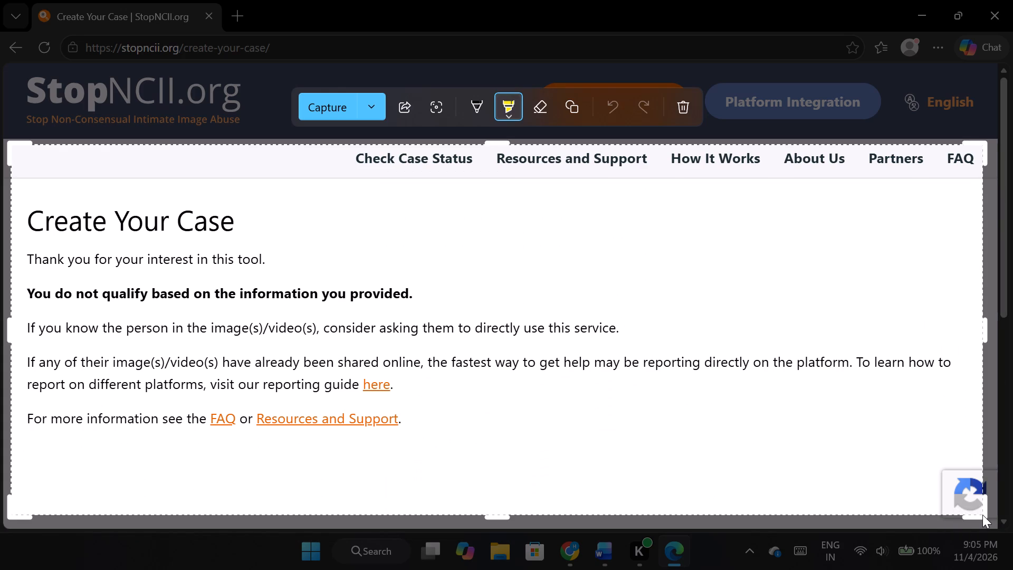
key("ctrl+c")
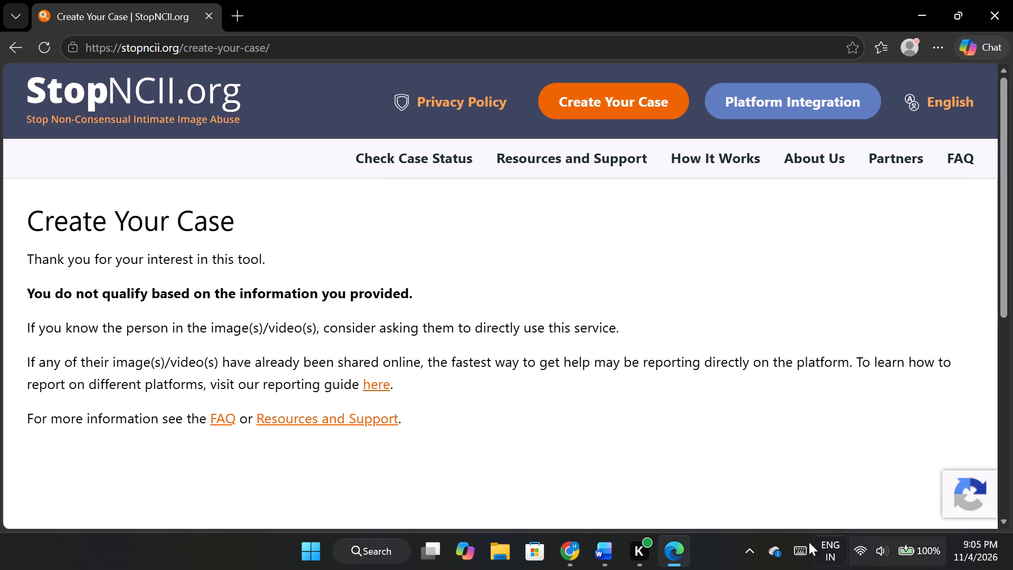
Switch to Word and paste the screenshot on a new line below "share intimate images." in item b.
left_click(611, 553)
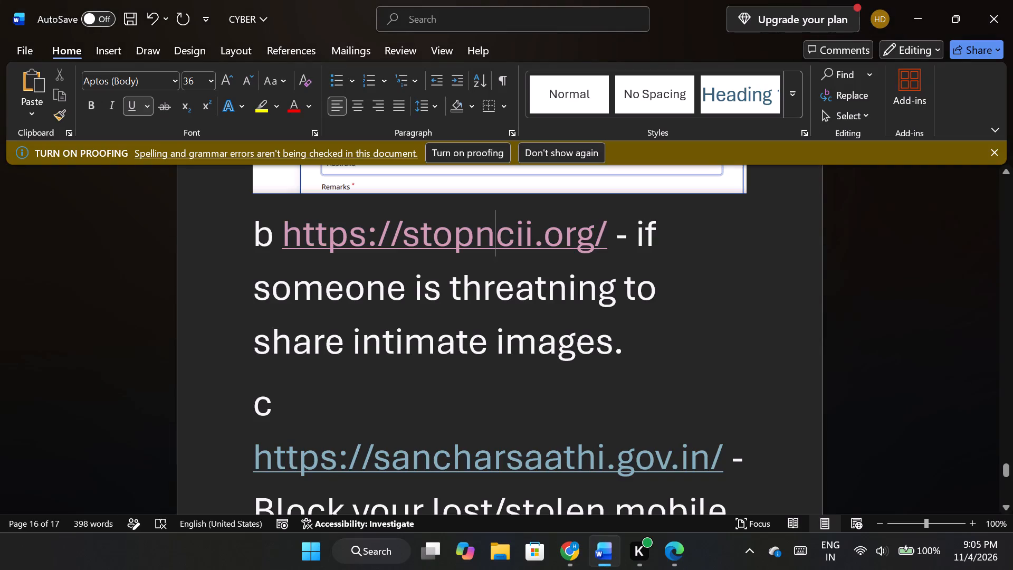
left_click(646, 348)
key("Return")
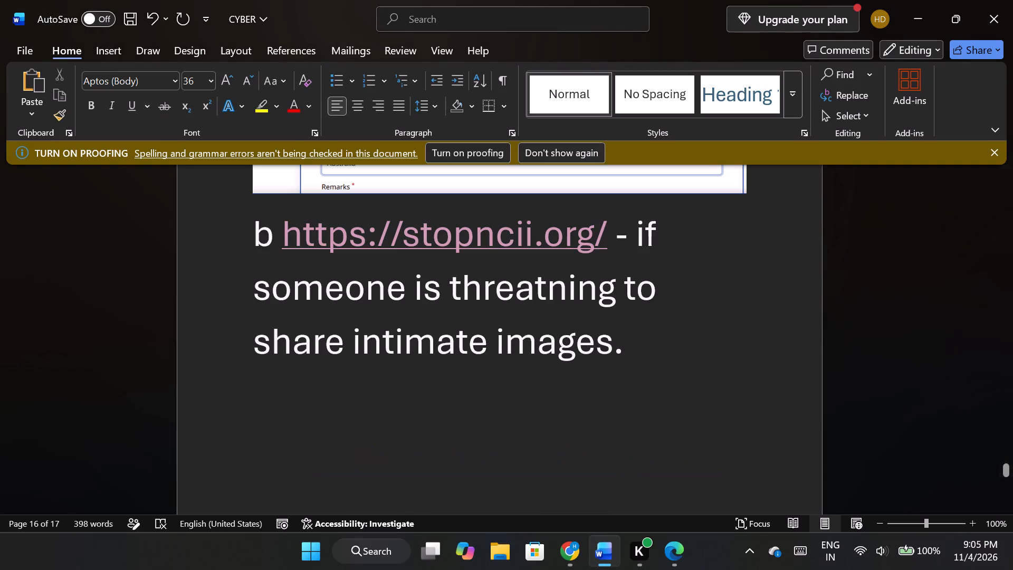
key("ctrl+v")
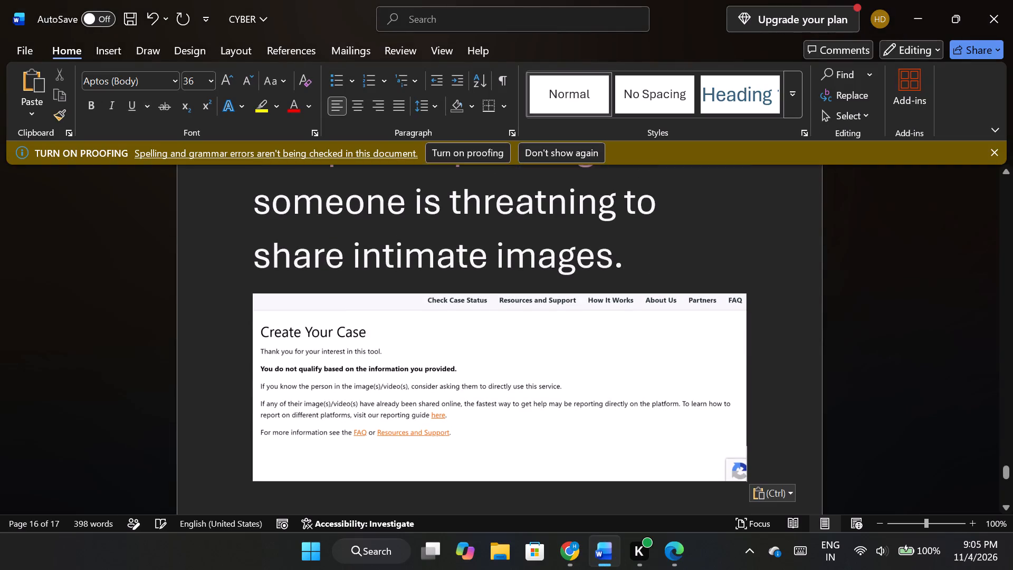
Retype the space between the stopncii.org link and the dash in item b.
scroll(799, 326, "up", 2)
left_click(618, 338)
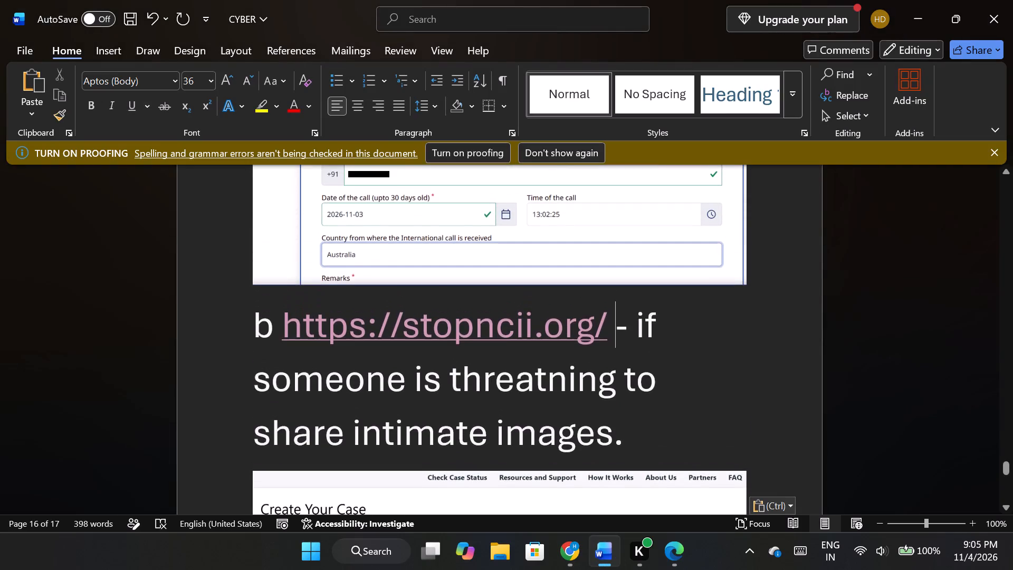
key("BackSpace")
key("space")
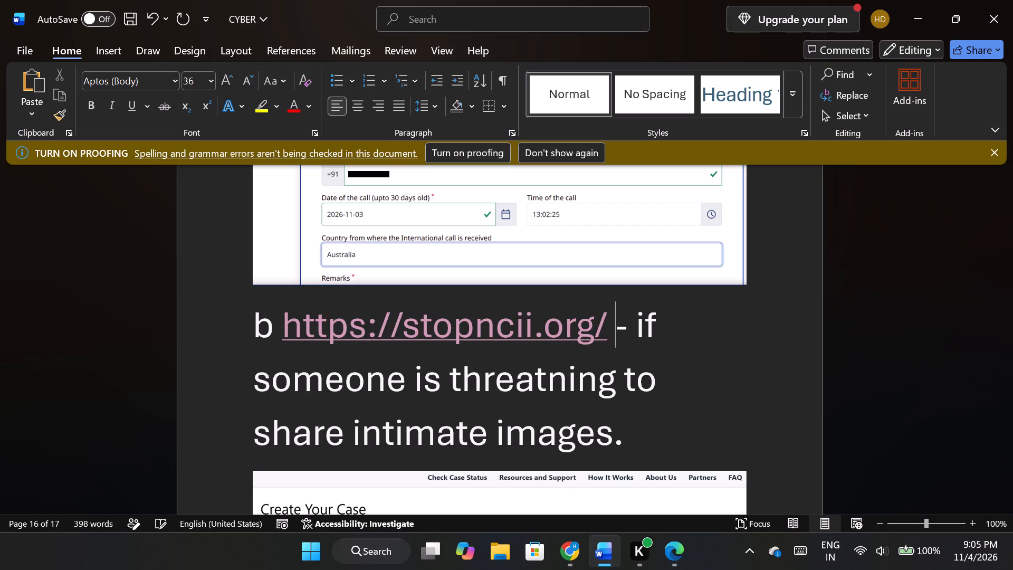
Move the Sanchar Saathi international-call form screenshot from above item b to a new line after "handset." in item c.
scroll(676, 358, "down", 4)
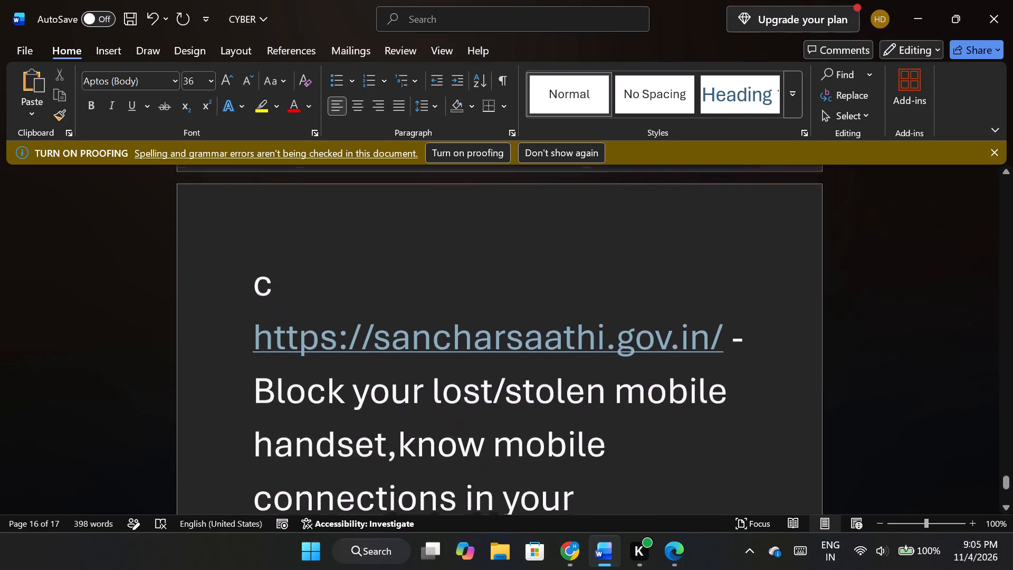
scroll(676, 358, "down", 2)
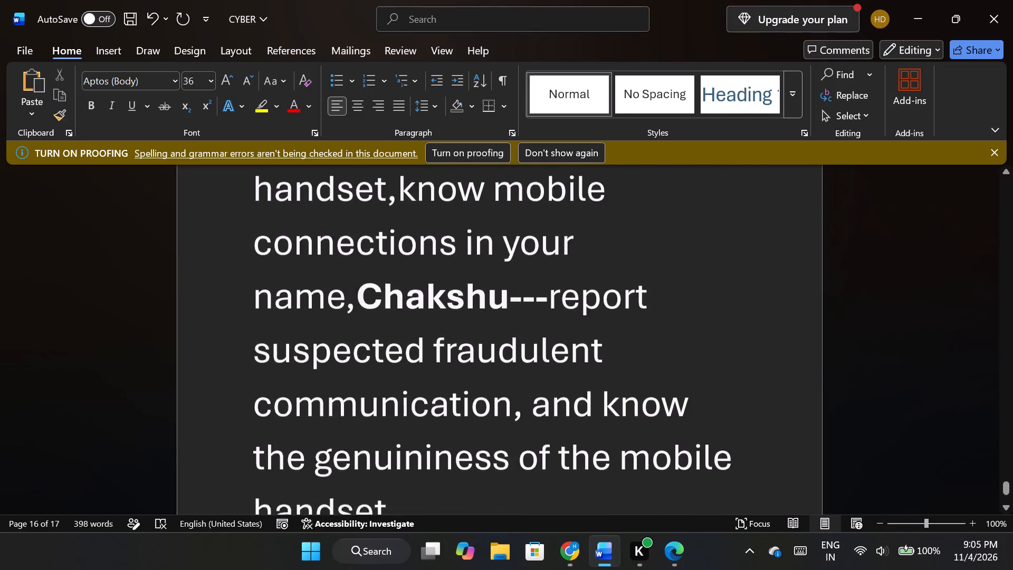
scroll(676, 368, "up", 5)
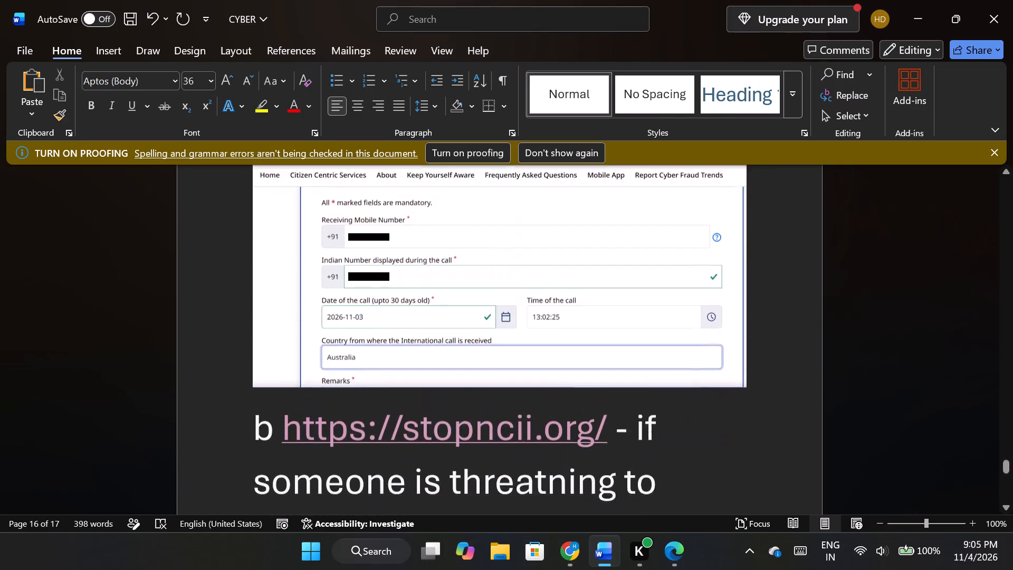
scroll(676, 368, "up", 1)
left_click(568, 307)
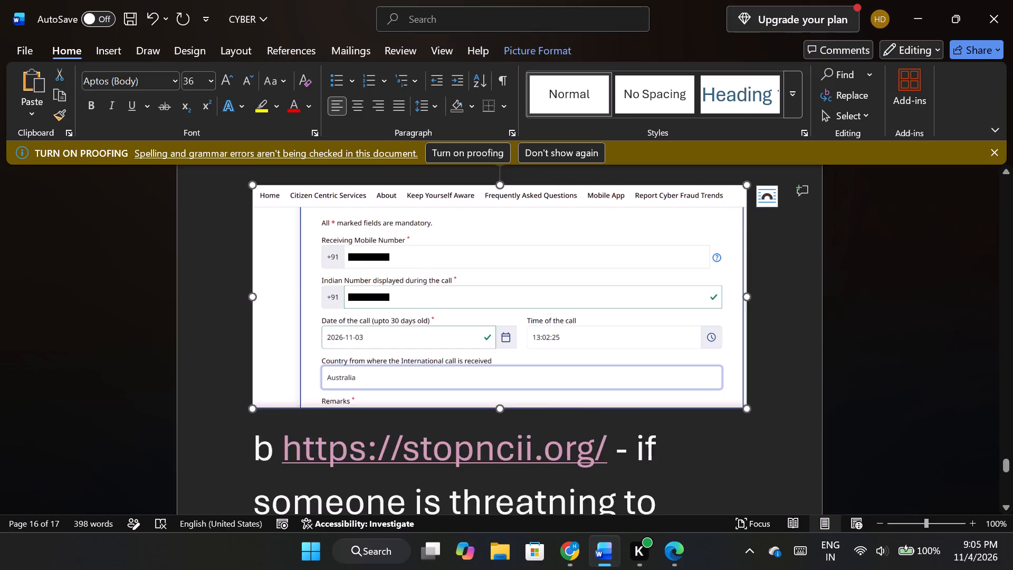
key("ctrl+x")
scroll(568, 307, "down", 4)
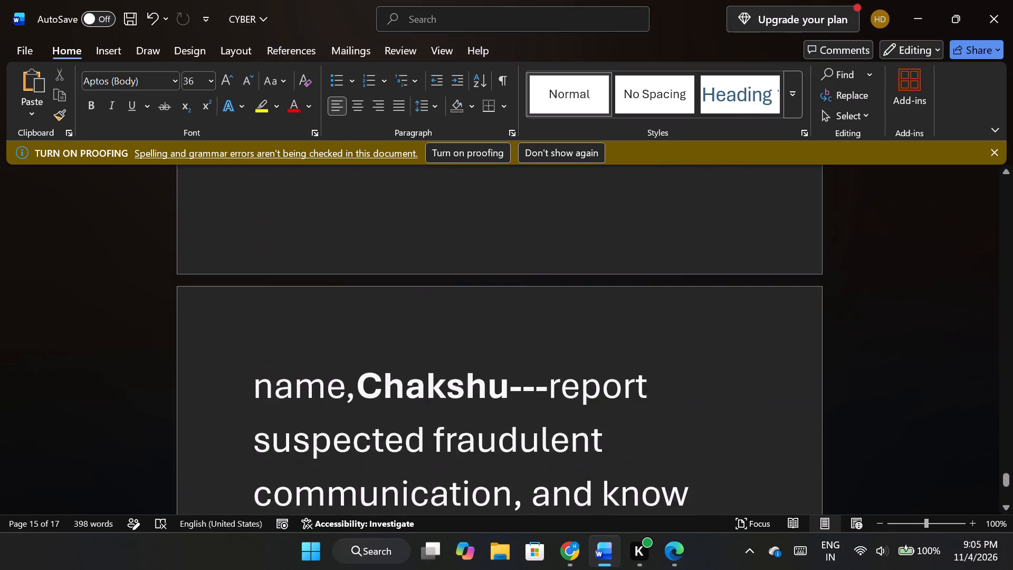
scroll(568, 307, "down", 5)
left_click(435, 331)
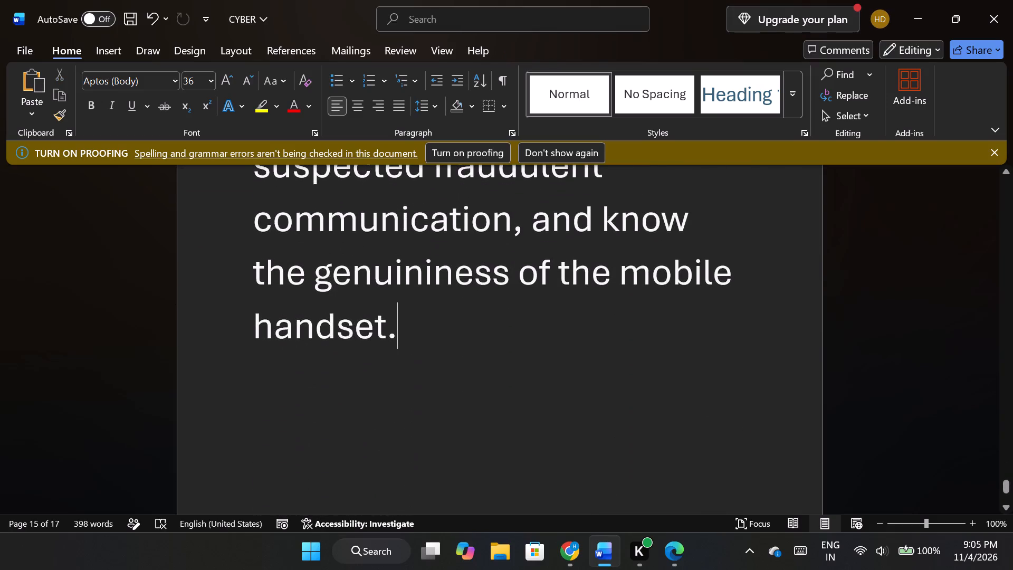
key("Return")
key("ctrl+v")
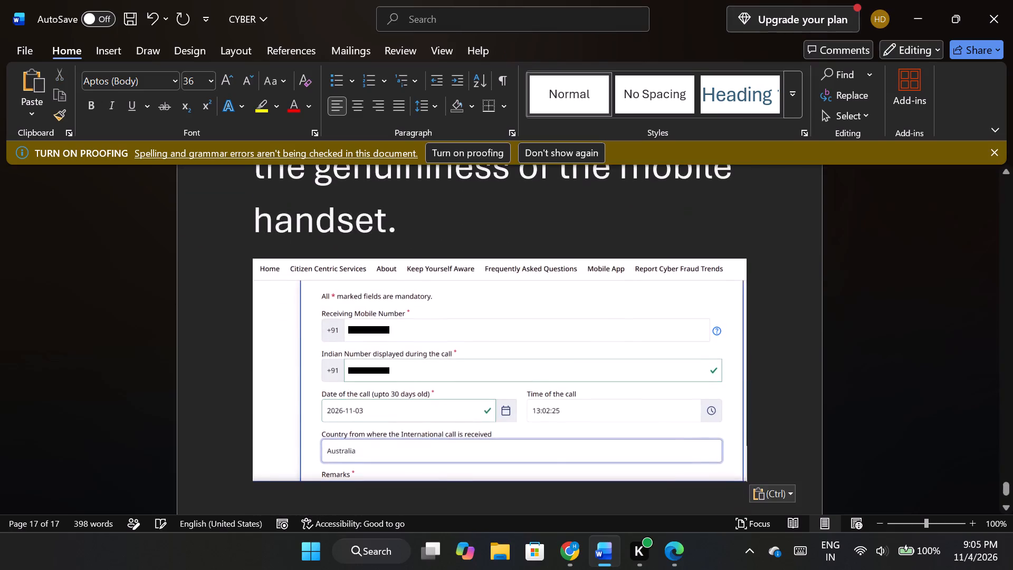
Open the cybercrime.gov.in link from item a of Q8 in Edge and close the StopNCII page.
scroll(553, 288, "up", 7)
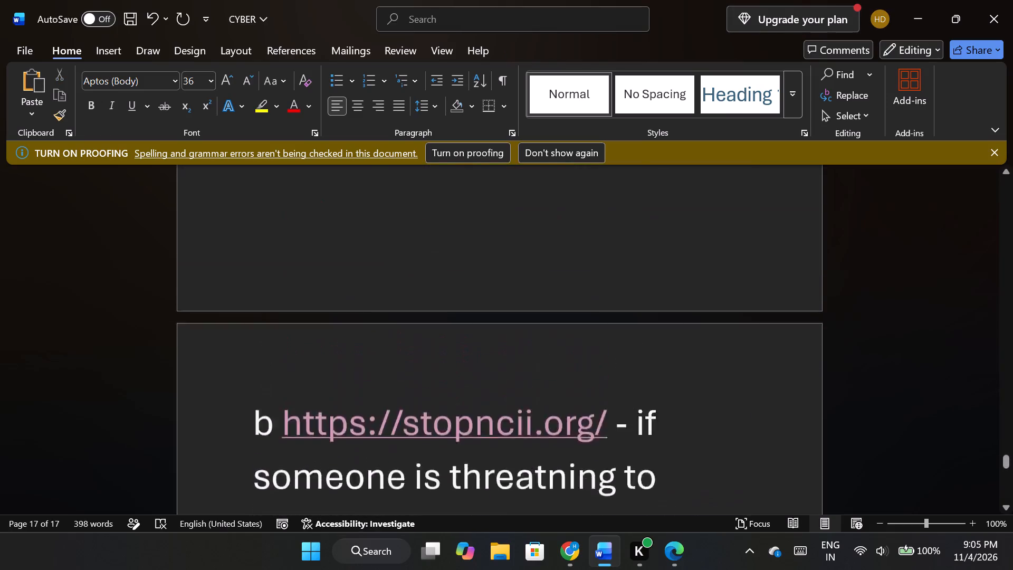
scroll(553, 288, "up", 1)
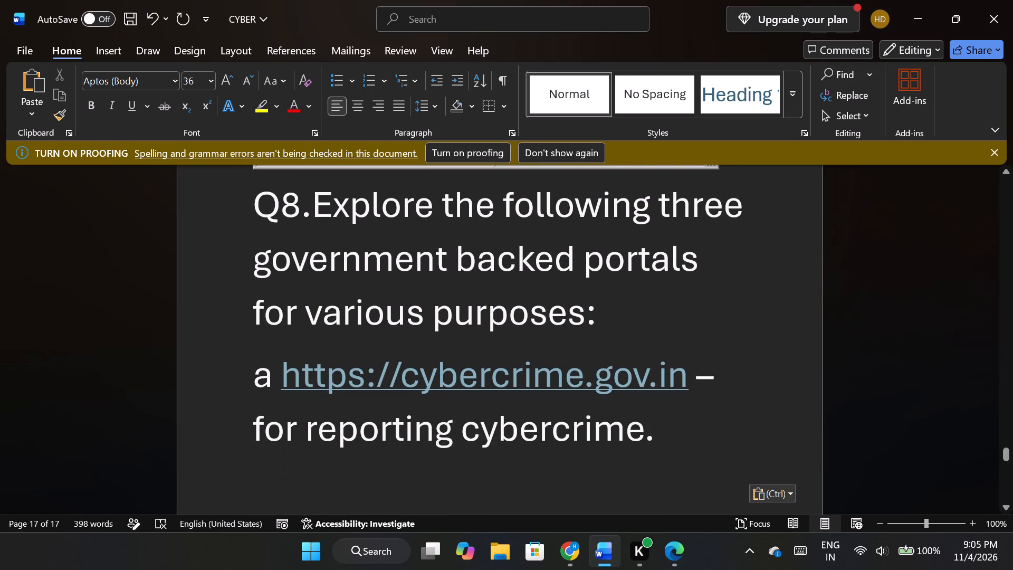
scroll(653, 310, "down", 1)
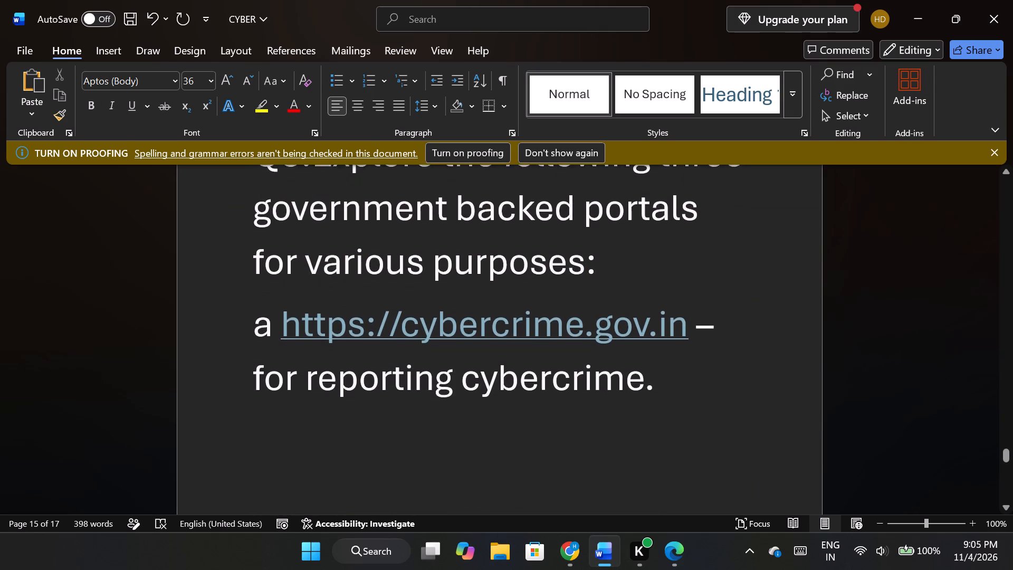
scroll(653, 310, "down", 1)
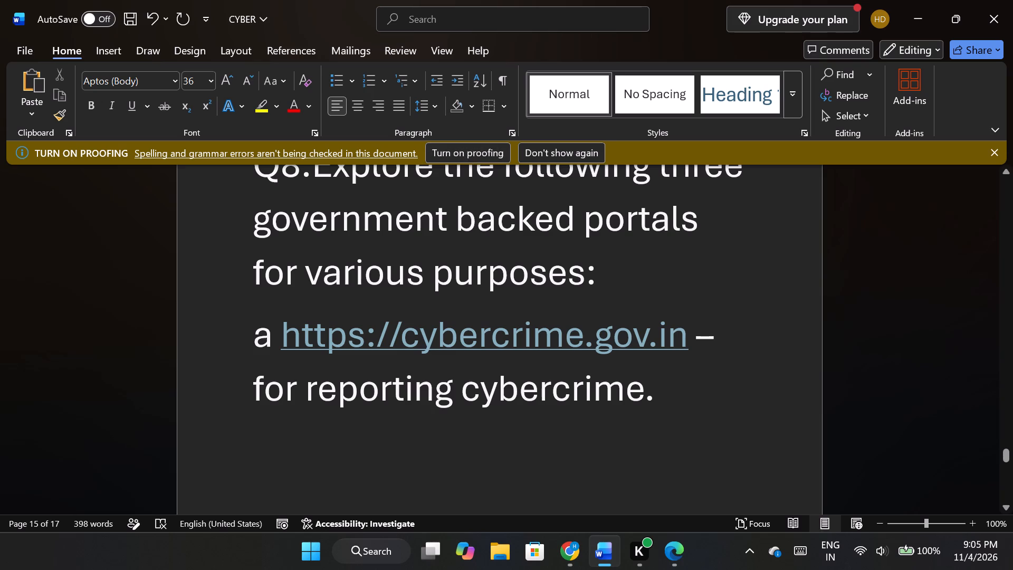
scroll(626, 309, "down", 1)
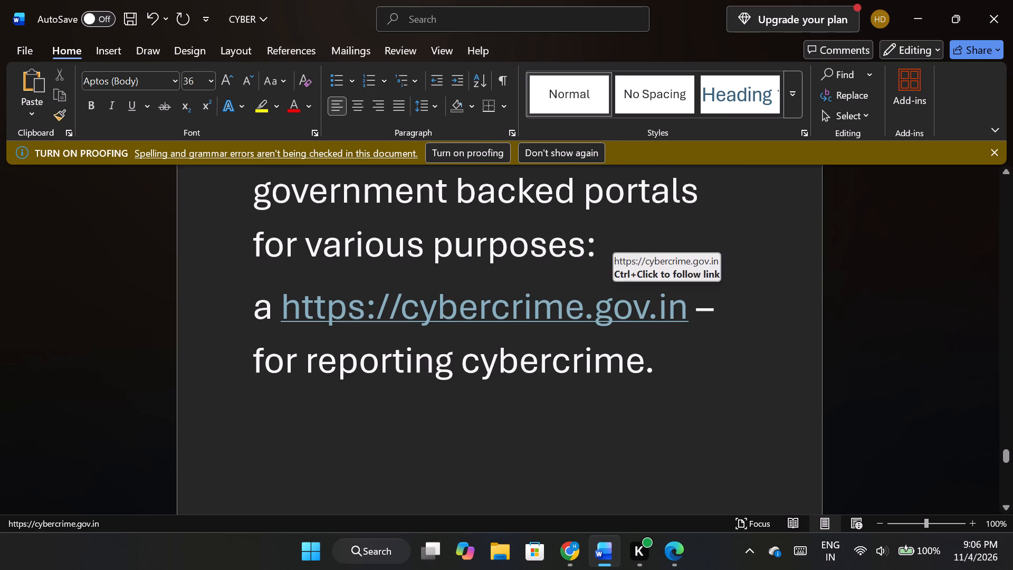
left_click(611, 308, "ctrl")
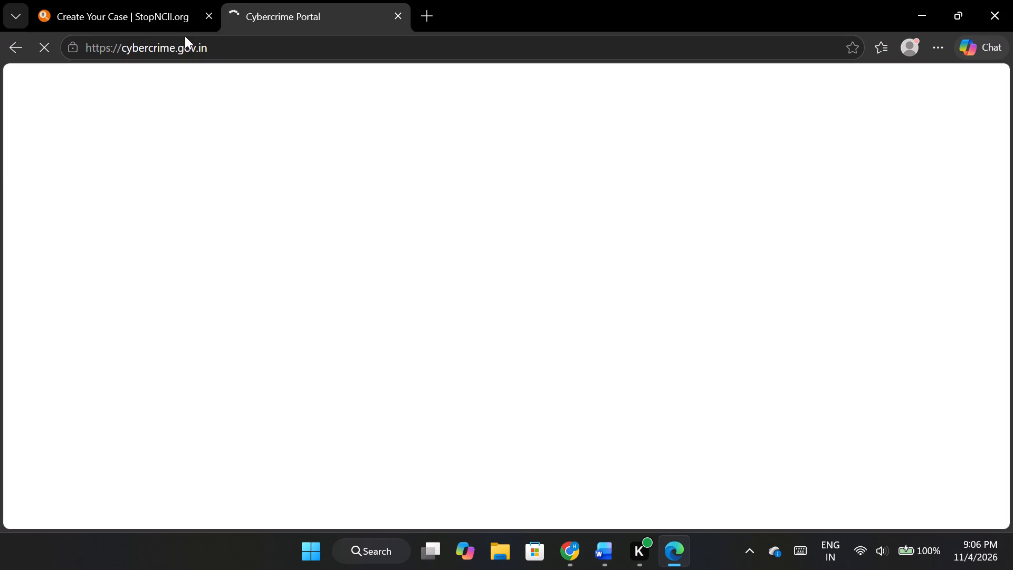
left_click(208, 15)
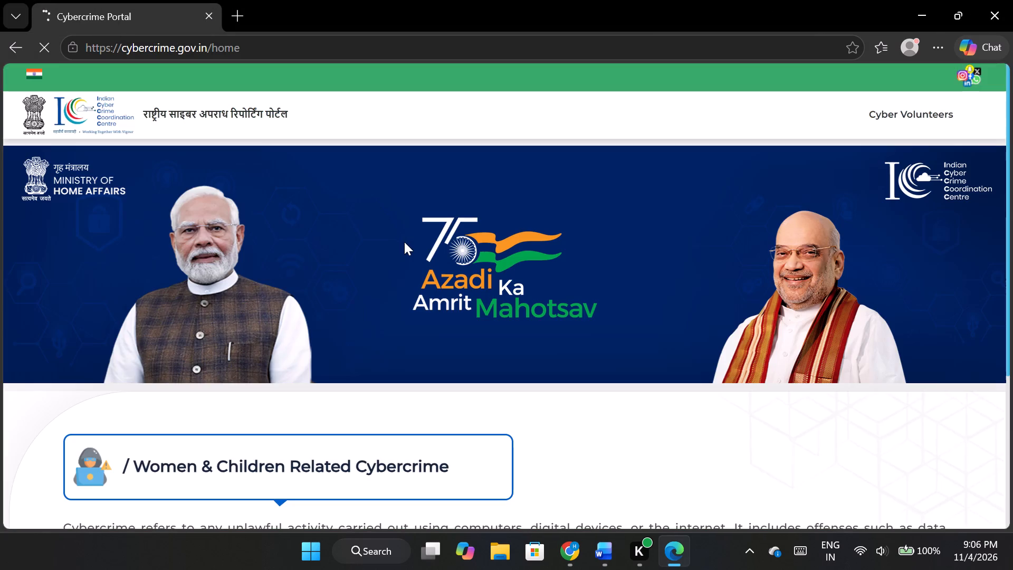
Explore the portal's complaint filing, accepting the terms and the required-information notice up to the login page, and go back to the home page.
scroll(404, 242, "down", 4)
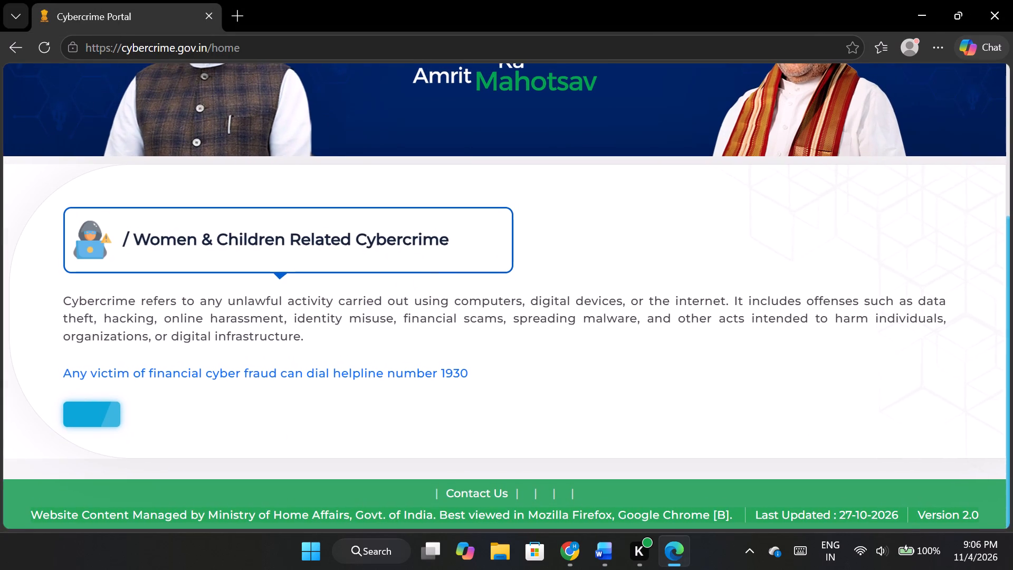
scroll(205, 343, "down", 1)
left_click(96, 413)
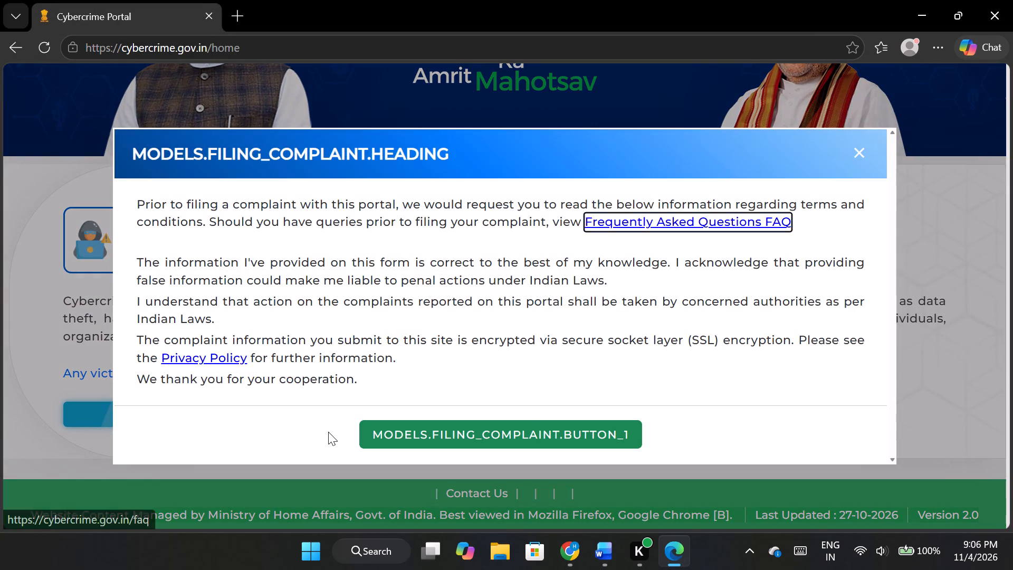
left_click(447, 431)
scroll(426, 349, "down", 2)
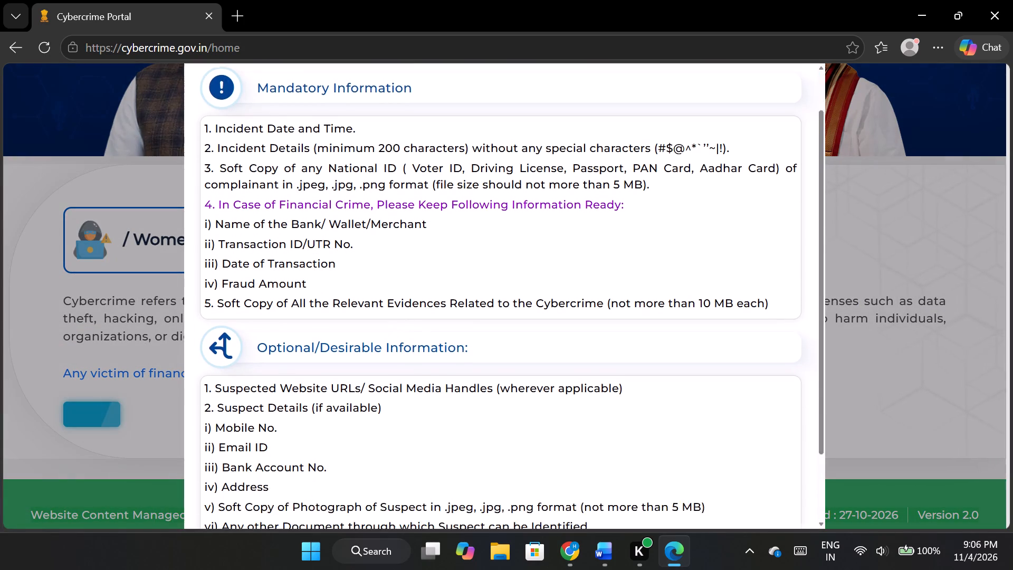
scroll(426, 349, "down", 2)
left_click(488, 496)
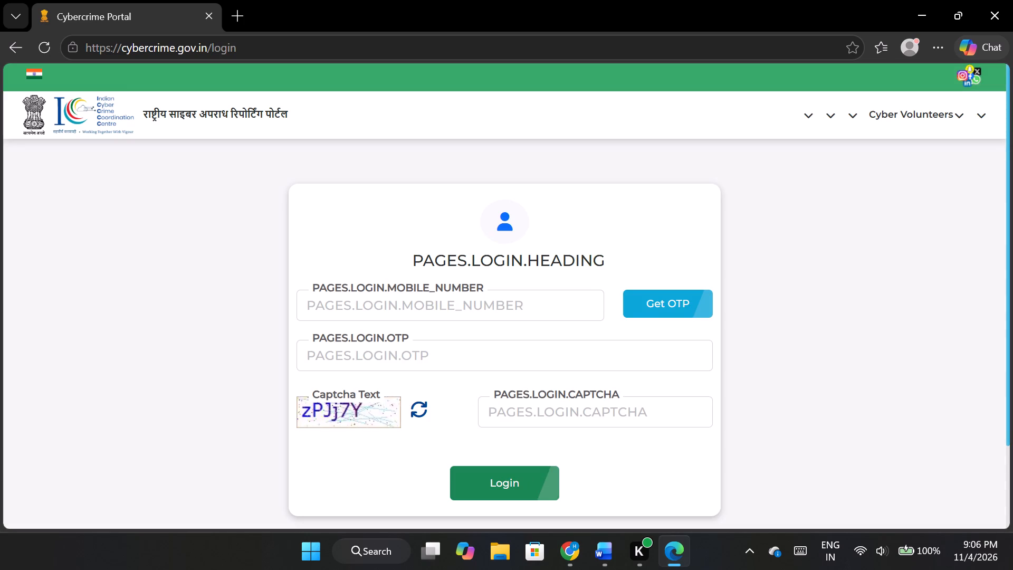
scroll(426, 308, "right", 7)
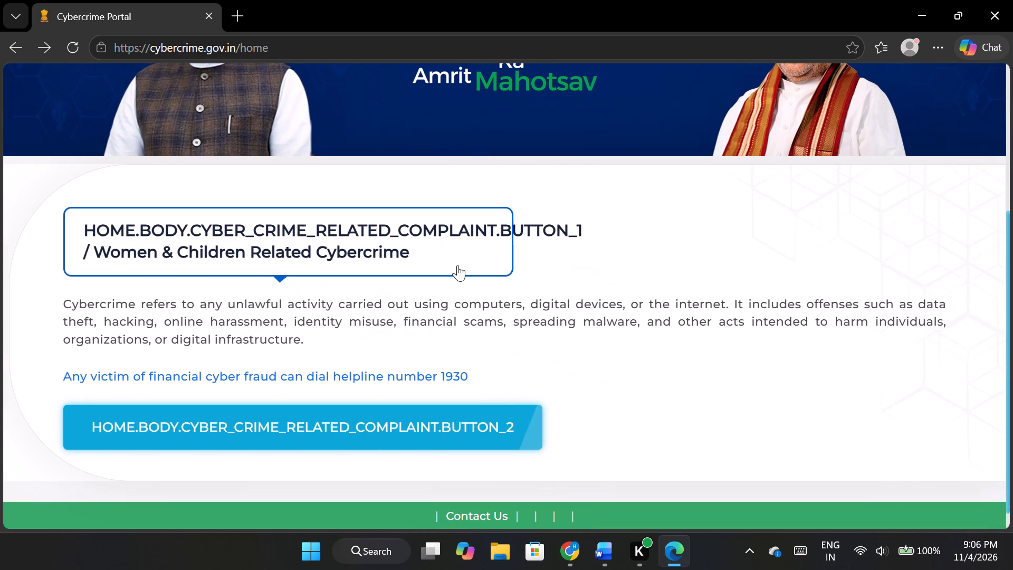
Go through the complaint filing notices to the login page once more and return to the home page.
scroll(457, 265, "up", 3)
scroll(457, 265, "down", 3)
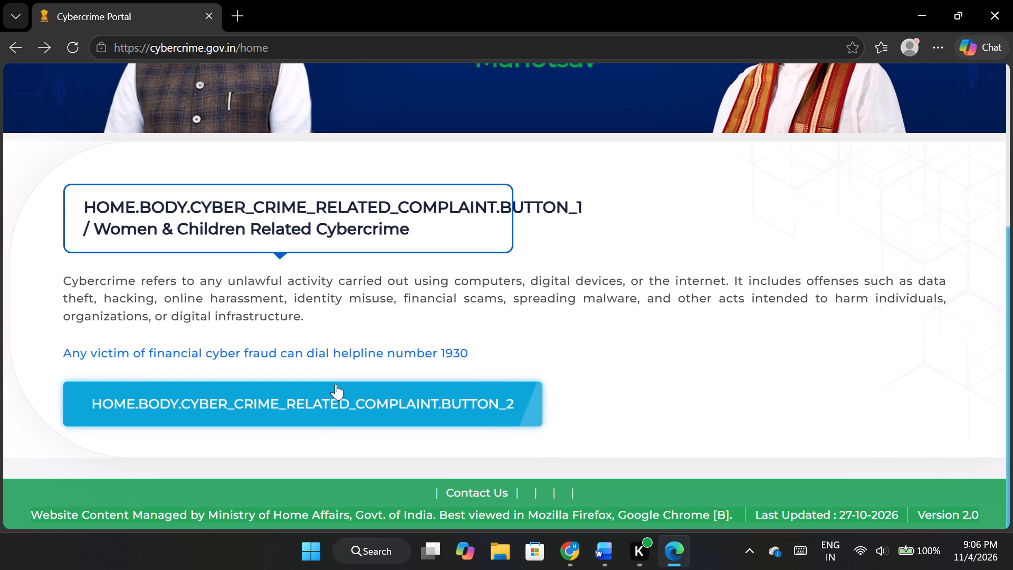
left_click(321, 407)
left_click(437, 426)
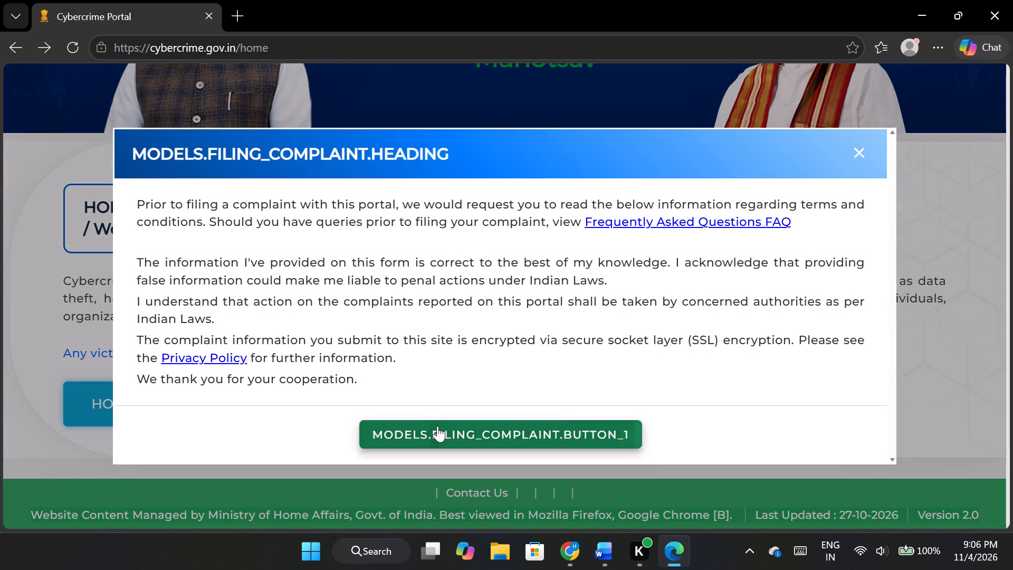
scroll(409, 339, "down", 3)
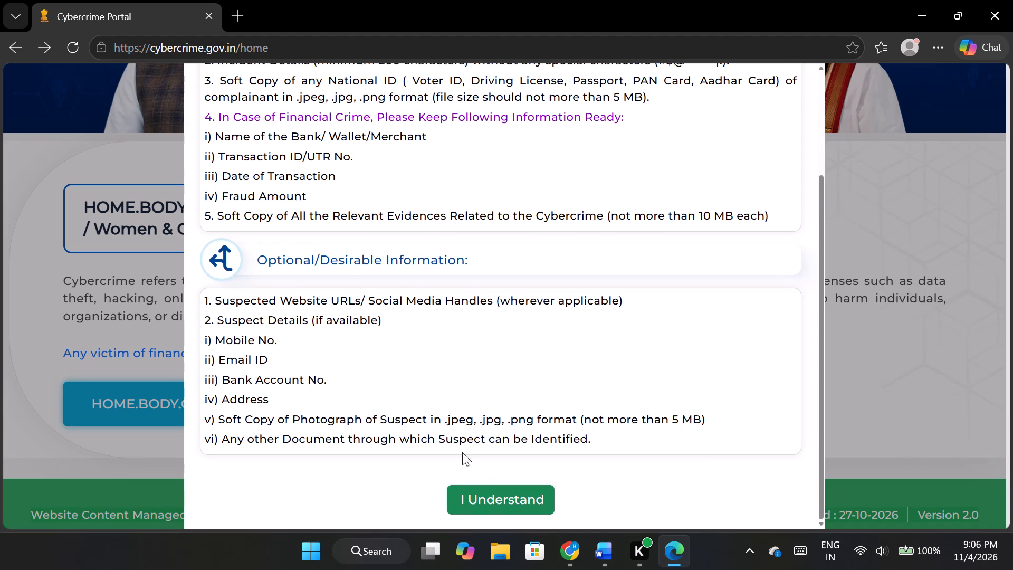
left_click(510, 502)
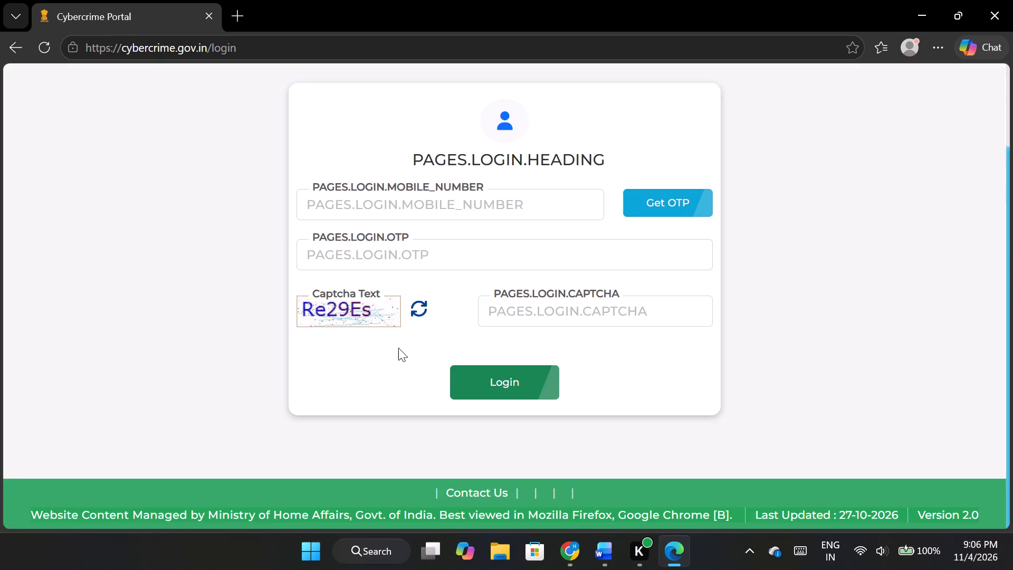
scroll(398, 349, "right", 7)
Capture a screenshot of the home page's Women & Children Related Cybercrime section, including the blue complaint button, and copy it.
scroll(491, 286, "up", 1)
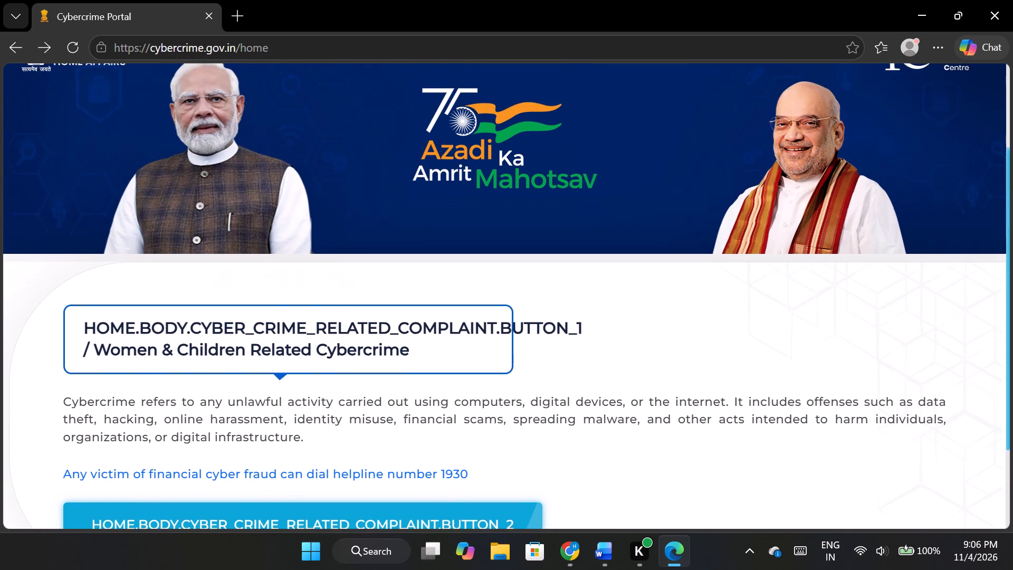
scroll(491, 286, "up", 1)
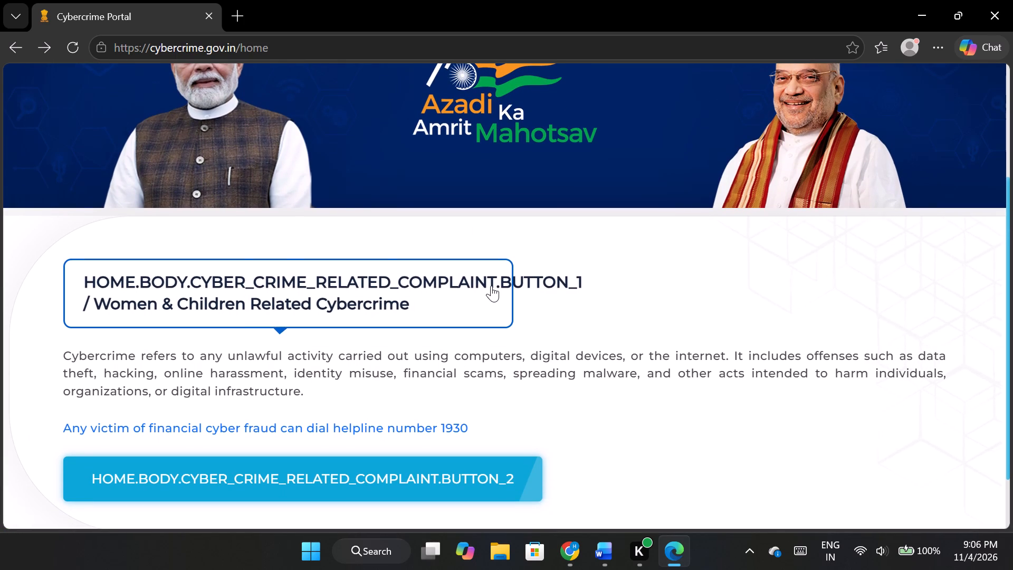
key("shift+super+s")
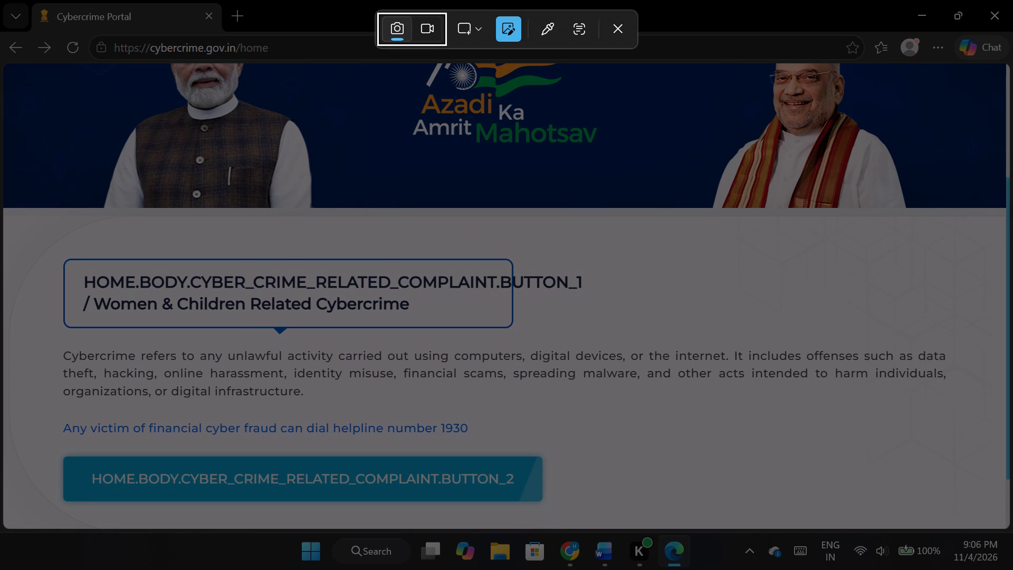
left_click_drag(21, 216, 1012, 485)
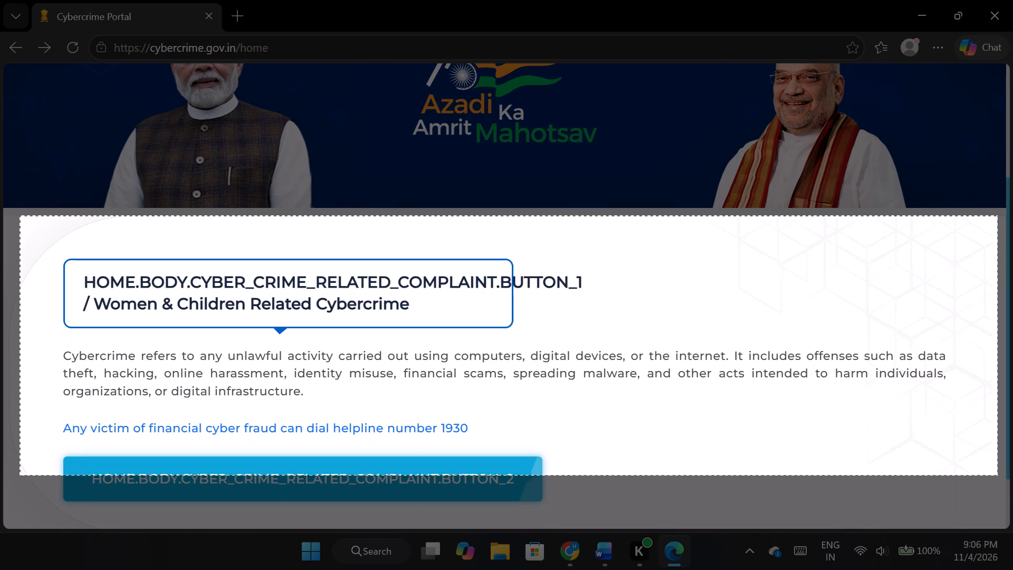
left_click_drag(1012, 485, 986, 512)
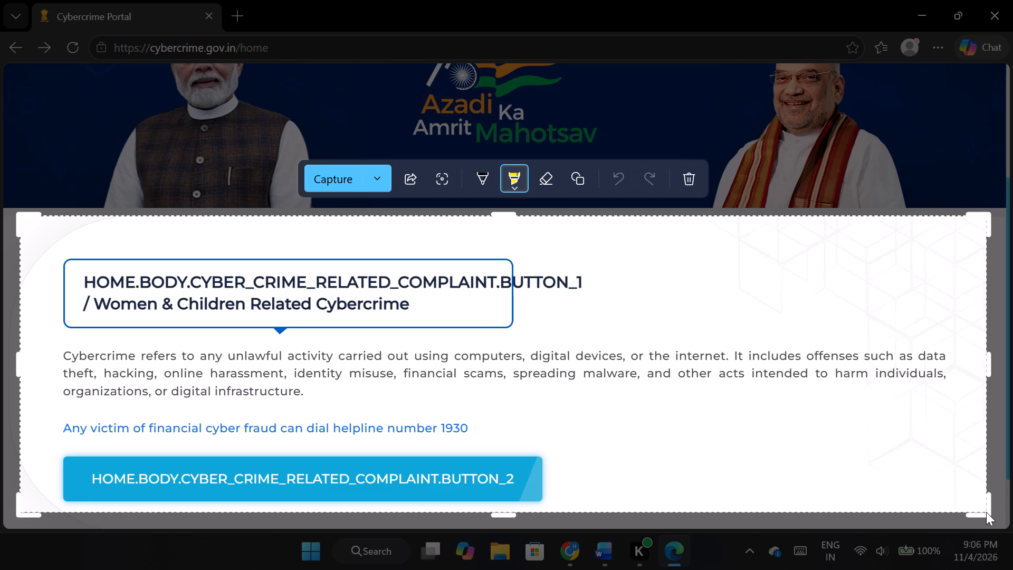
key("ctrl+c")
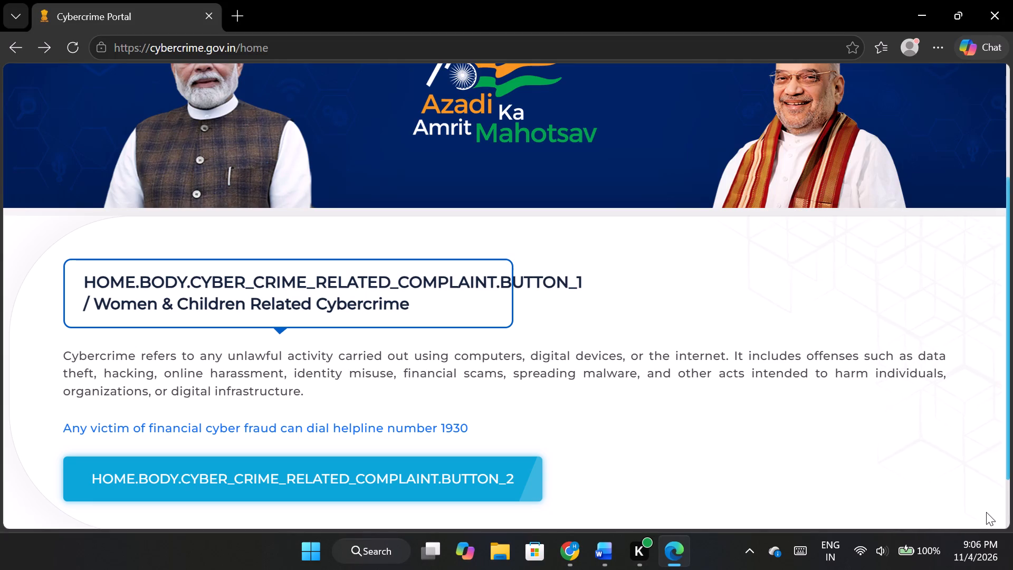
Switch to Word and paste the screenshot on a new line below "for reporting cybercrime." in item a.
left_click(614, 555)
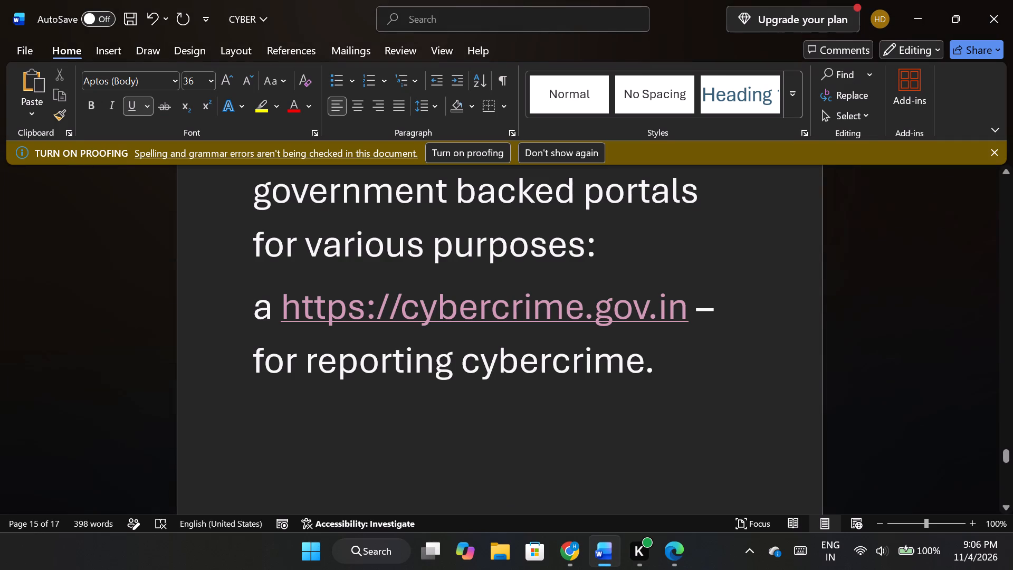
left_click(685, 367)
key("Return")
key("ctrl+v")
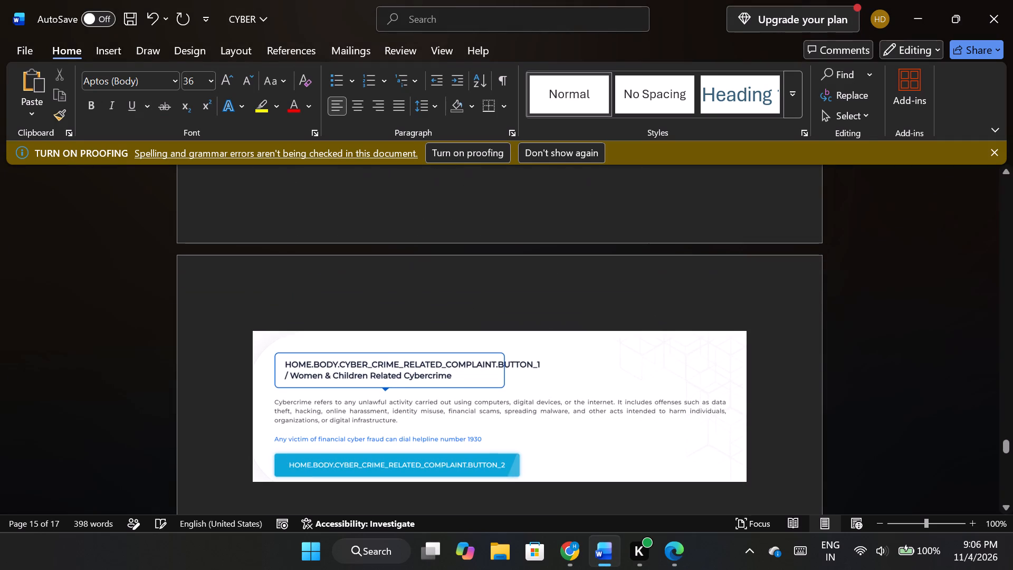
Delete the empty line between the pasted cybercrime portal screenshot and item b.
scroll(472, 270, "down", 2)
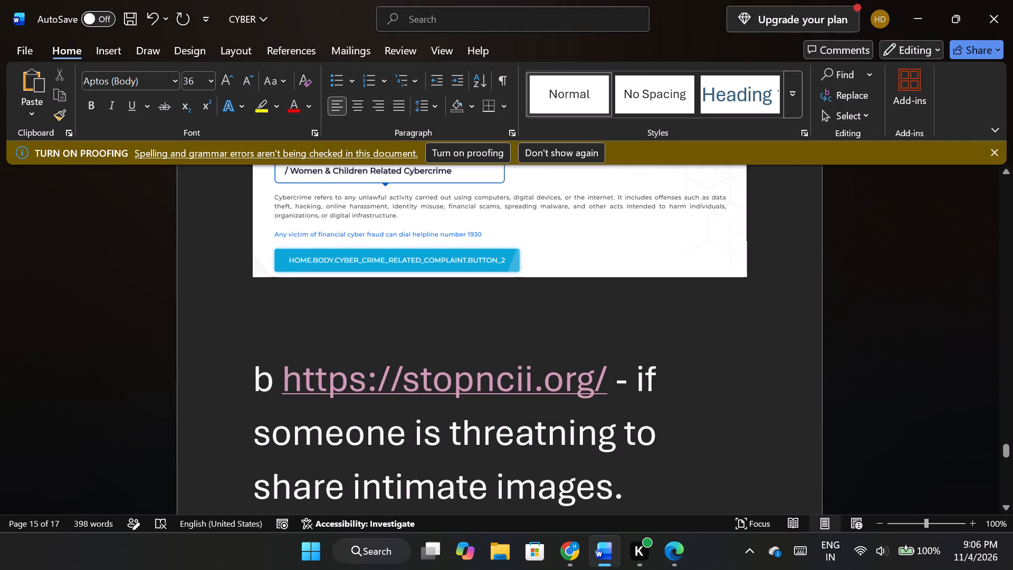
left_click(379, 319)
key("BackSpace")
Review the placement of the pasted portal screenshots under the Q8 items, and look back through the document to its first page.
scroll(379, 319, "up", 2)
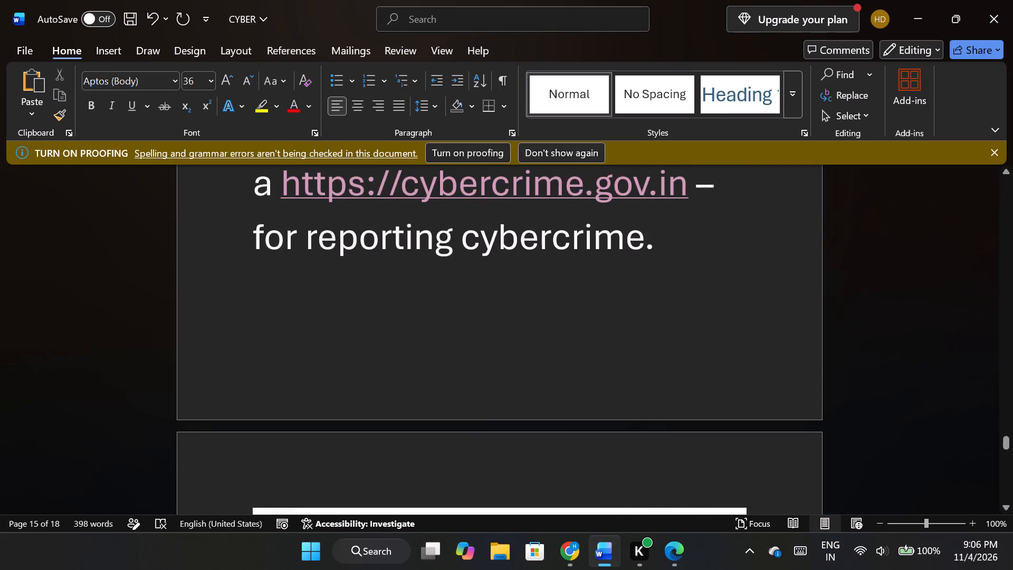
left_click(345, 377)
key("Down")
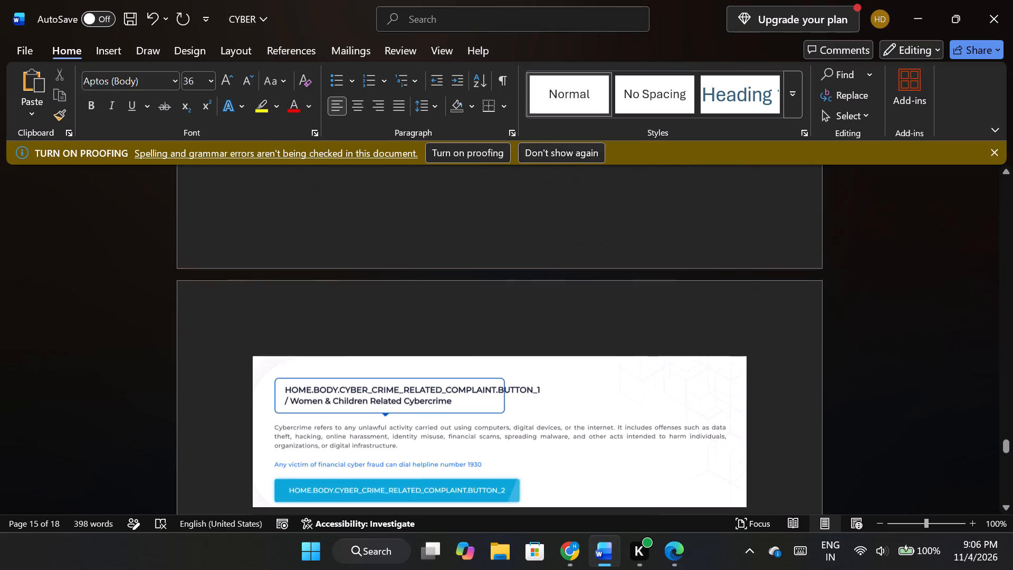
scroll(715, 353, "down", 1)
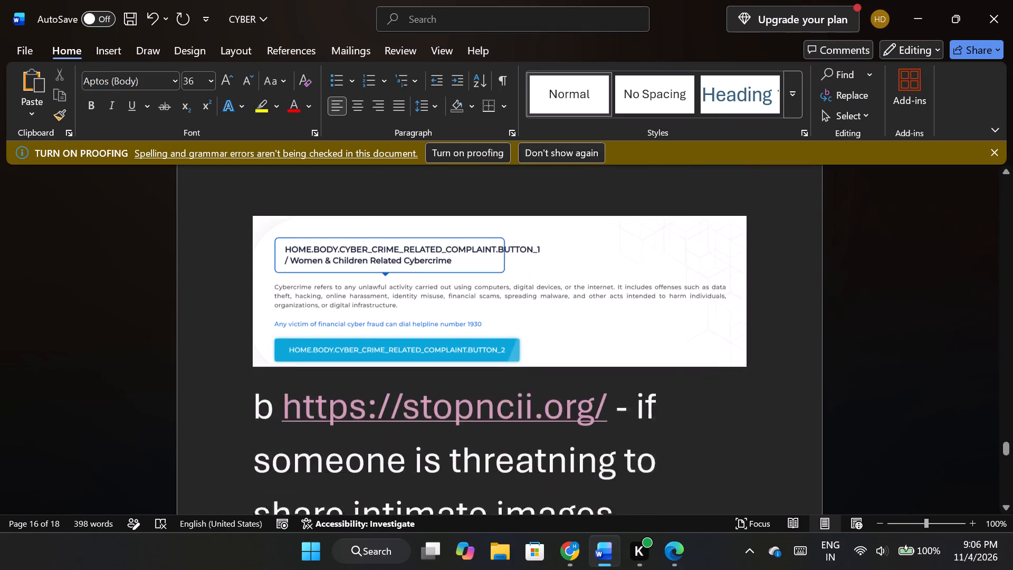
scroll(715, 353, "down", 5)
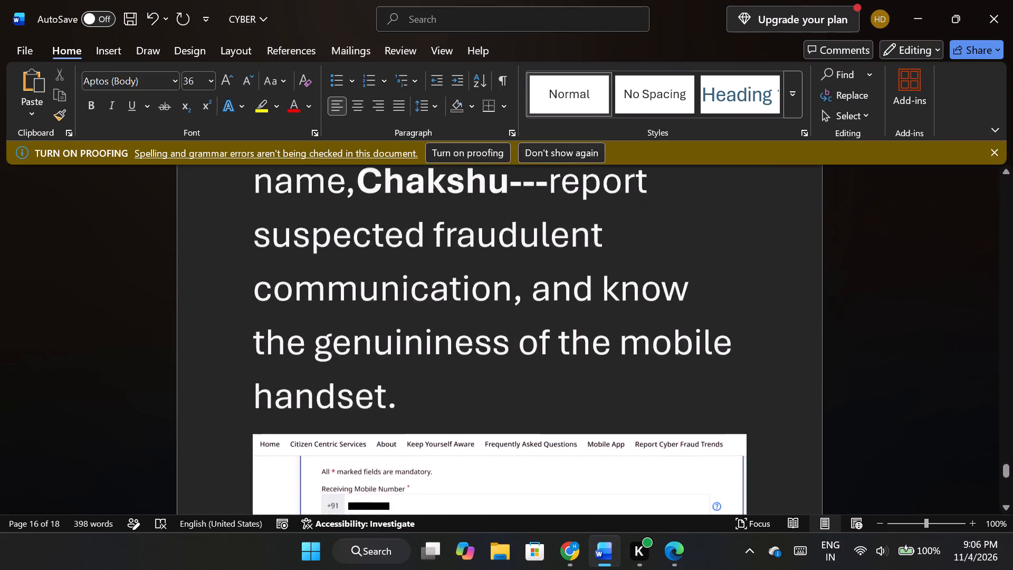
scroll(715, 353, "down", 5)
scroll(715, 353, "up", 5)
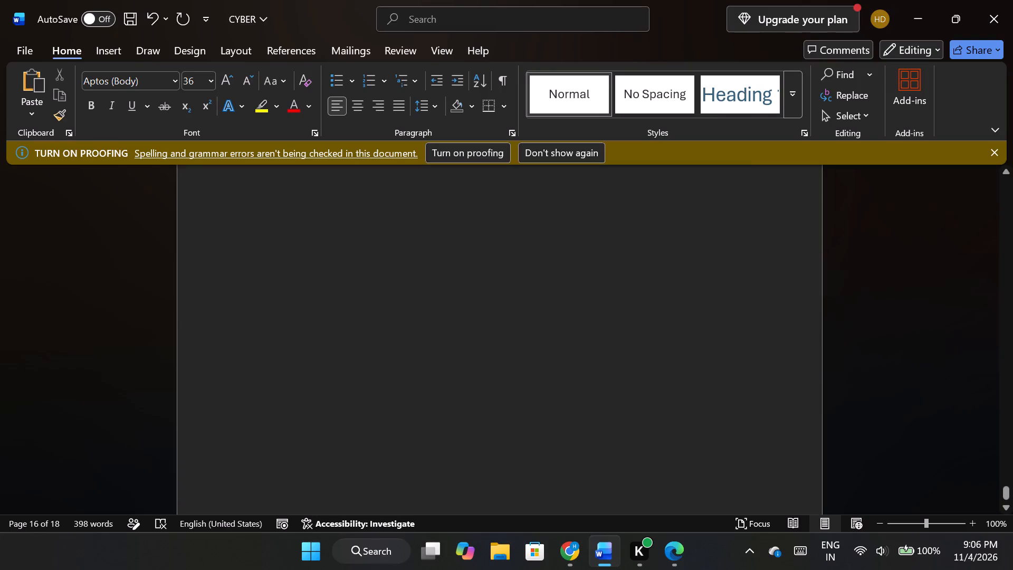
scroll(715, 353, "up", 18)
scroll(715, 353, "up", 3)
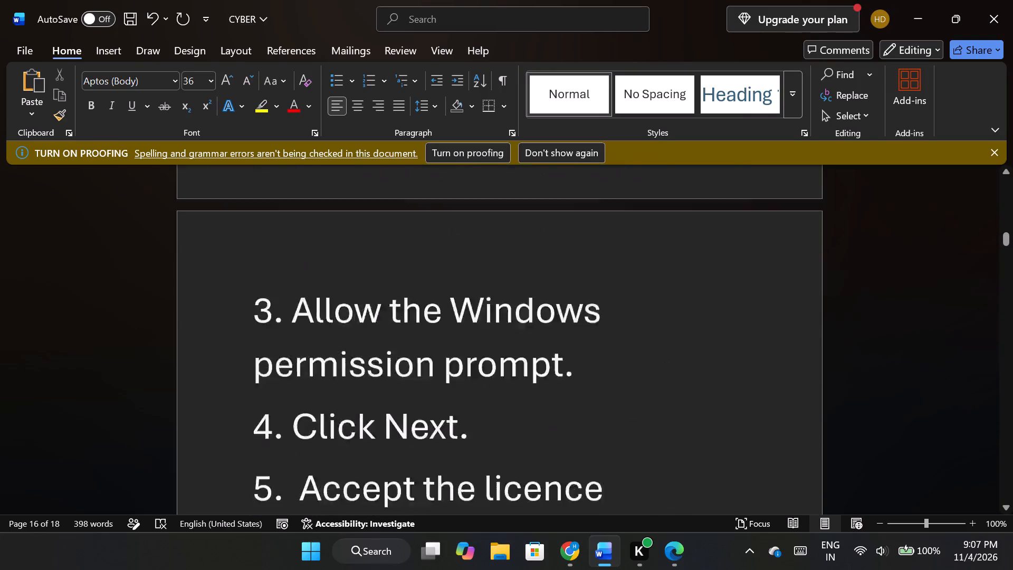
scroll(715, 353, "up", 8)
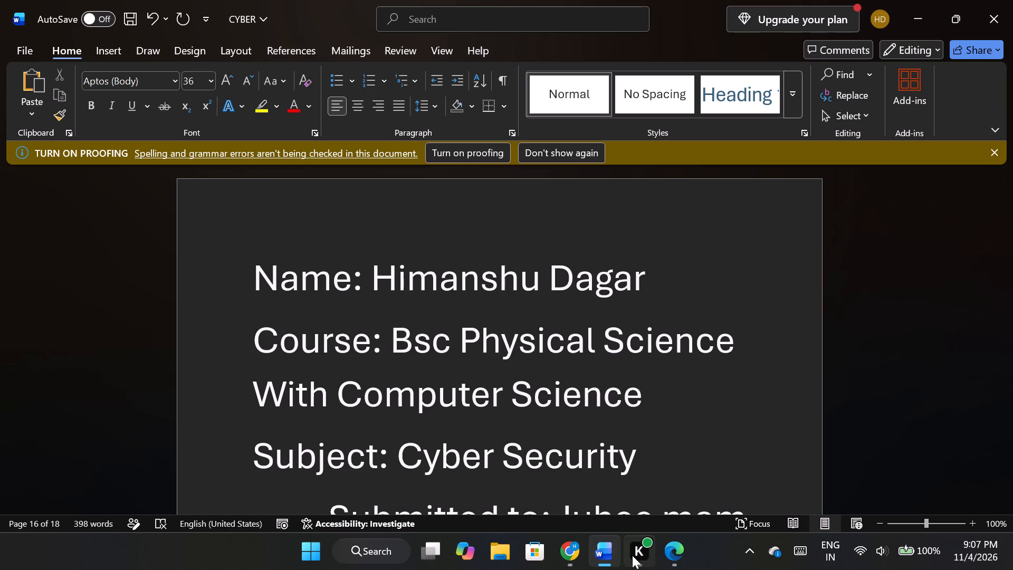
Close the Chrome window with the Sanchar Saathi report form and the Edge window with the Cybercrime Portal.
left_click(643, 422)
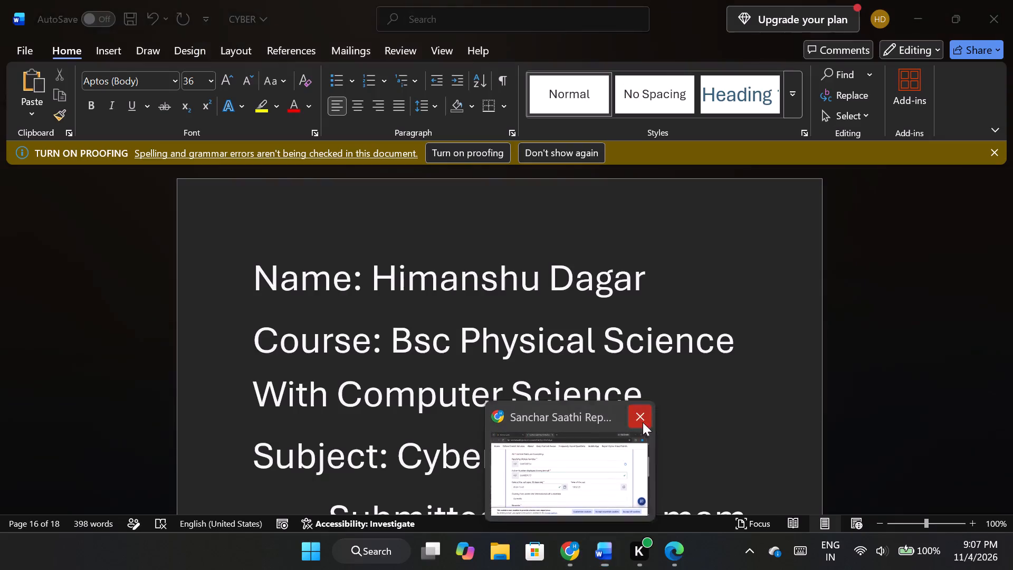
left_click(744, 413)
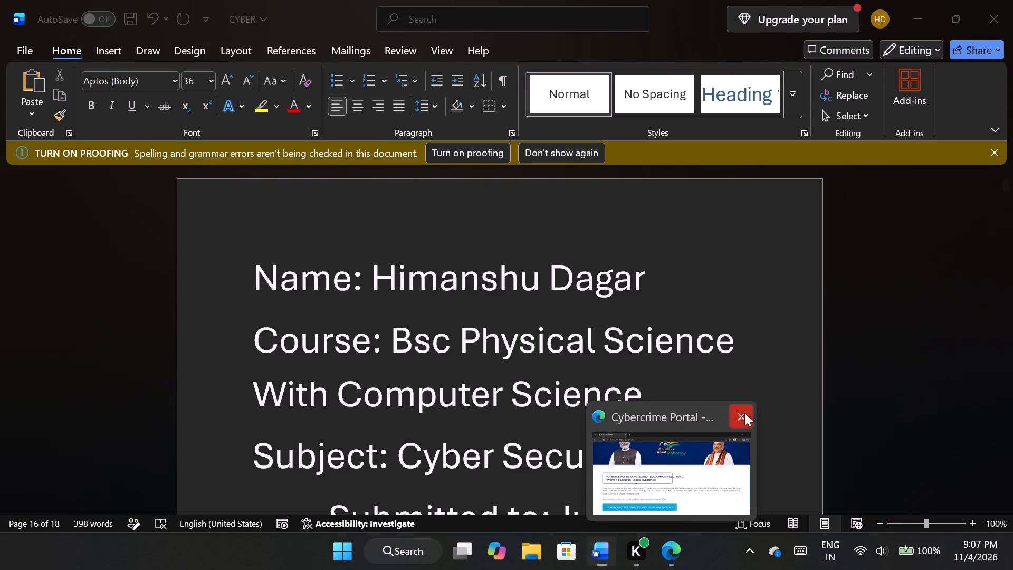
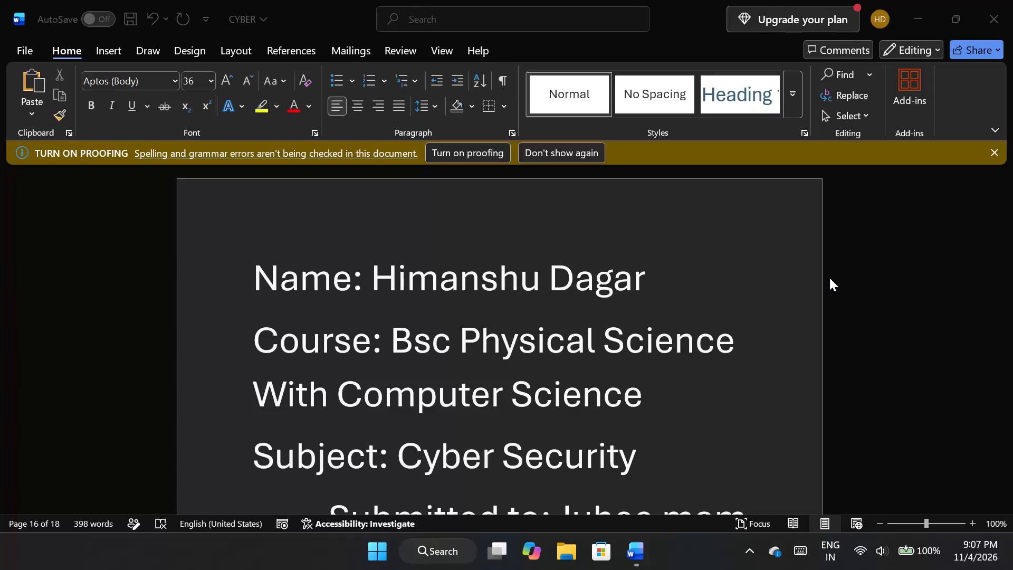
Save a copy of the CYBER document as a PDF named CYBERsecurity in the Downloads folder.
scroll(801, 375, "down", 1)
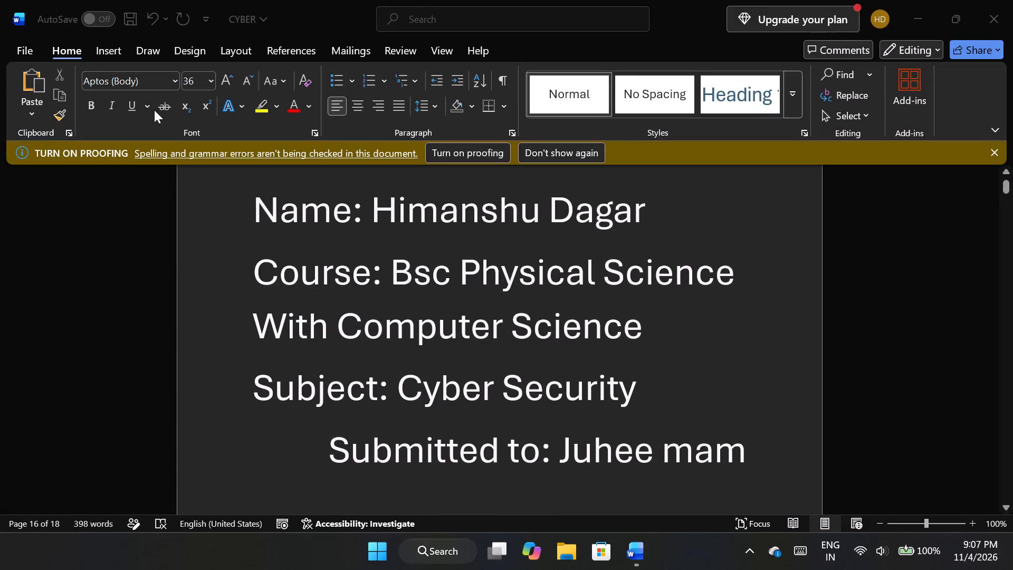
left_click(21, 50)
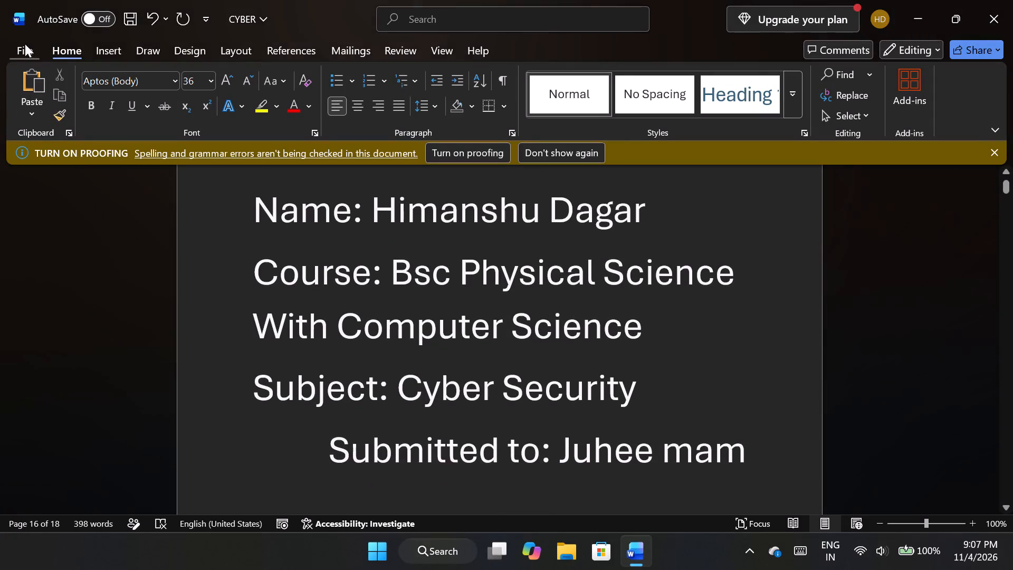
left_click(26, 55)
left_click(49, 298)
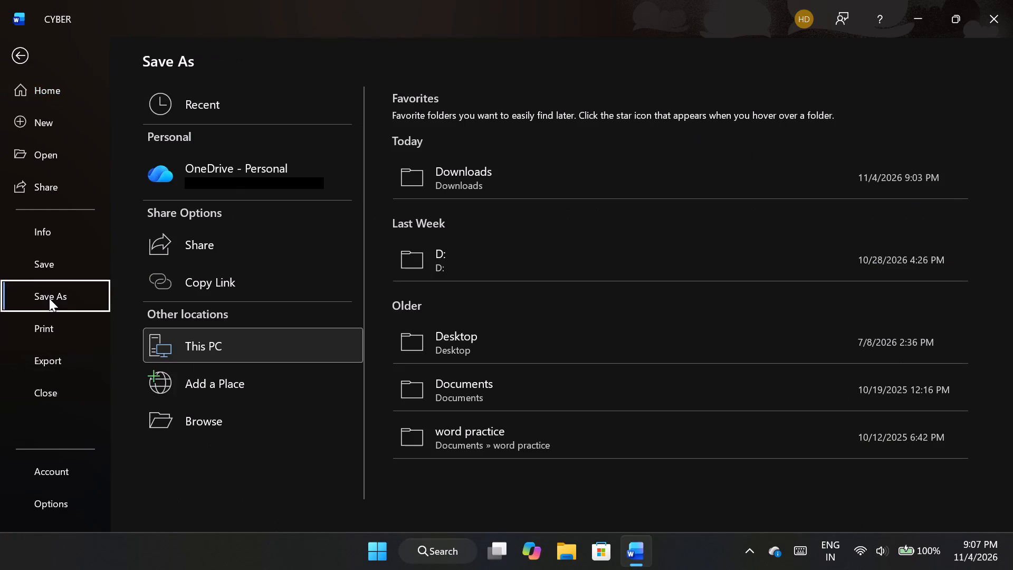
left_click(286, 347)
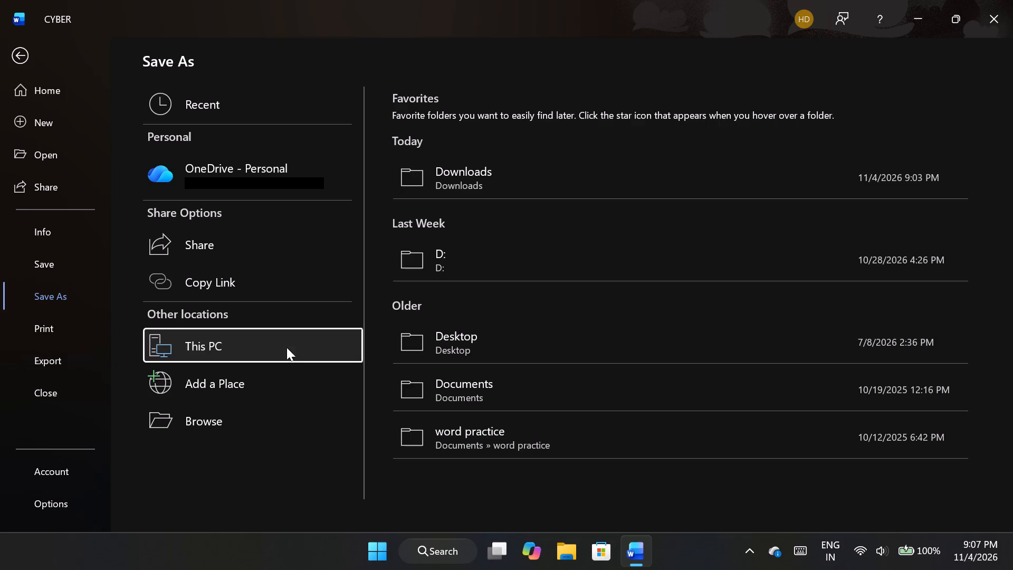
left_click(527, 179)
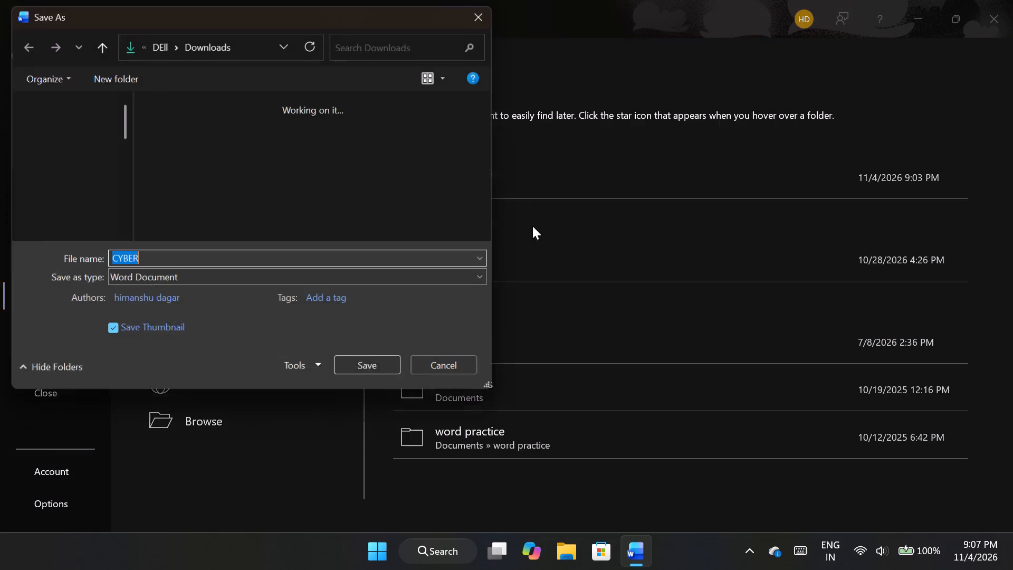
left_click(279, 277)
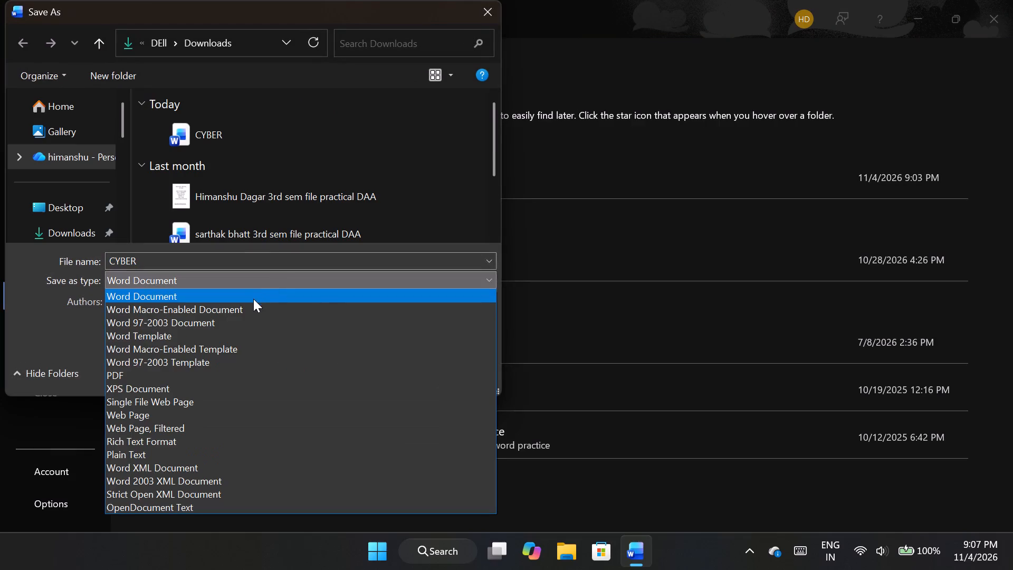
left_click(186, 375)
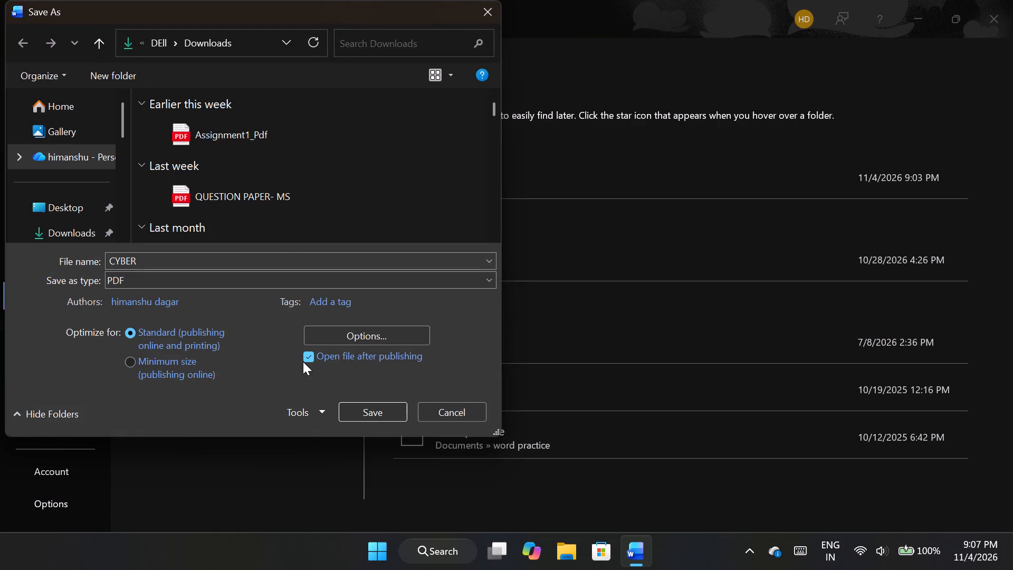
left_click(255, 262)
left_click(255, 262)
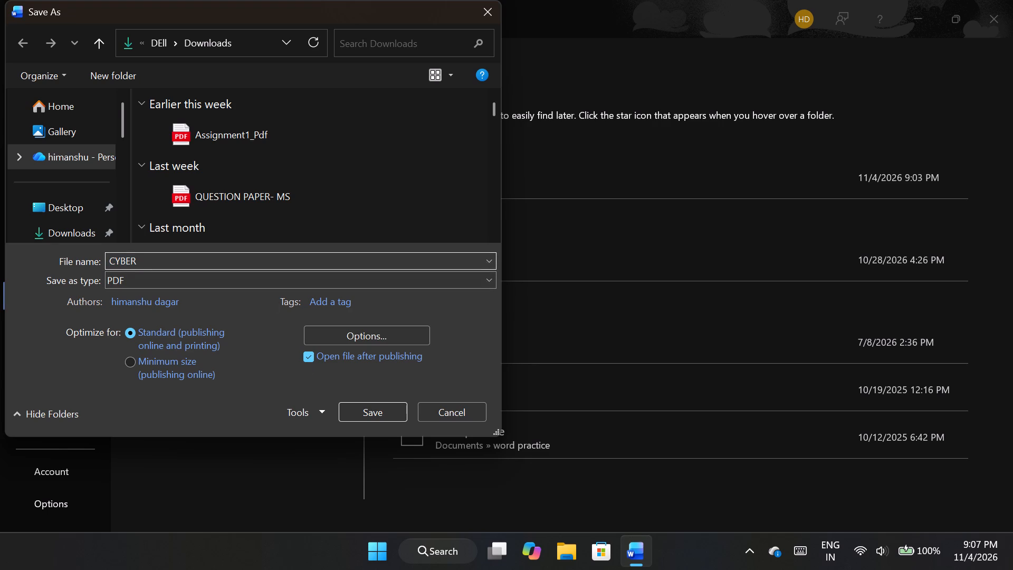
type("secur")
type("iyt")
key("BackSpace")
key("BackSpace")
type("ty")
left_click(363, 413)
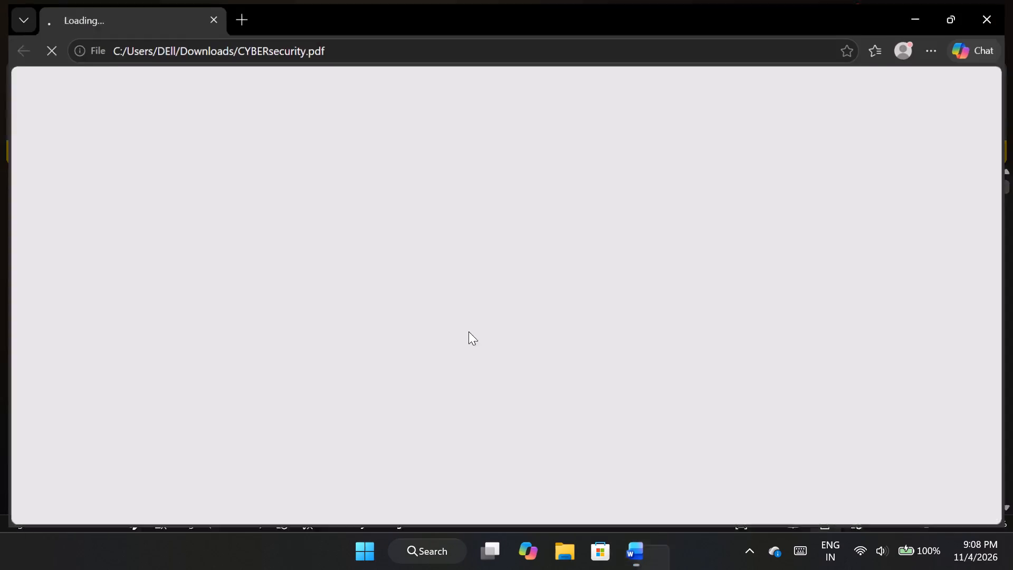
Look through the published CYBERsecurity PDF from the first page to the last and close its window.
scroll(645, 309, "down", 3)
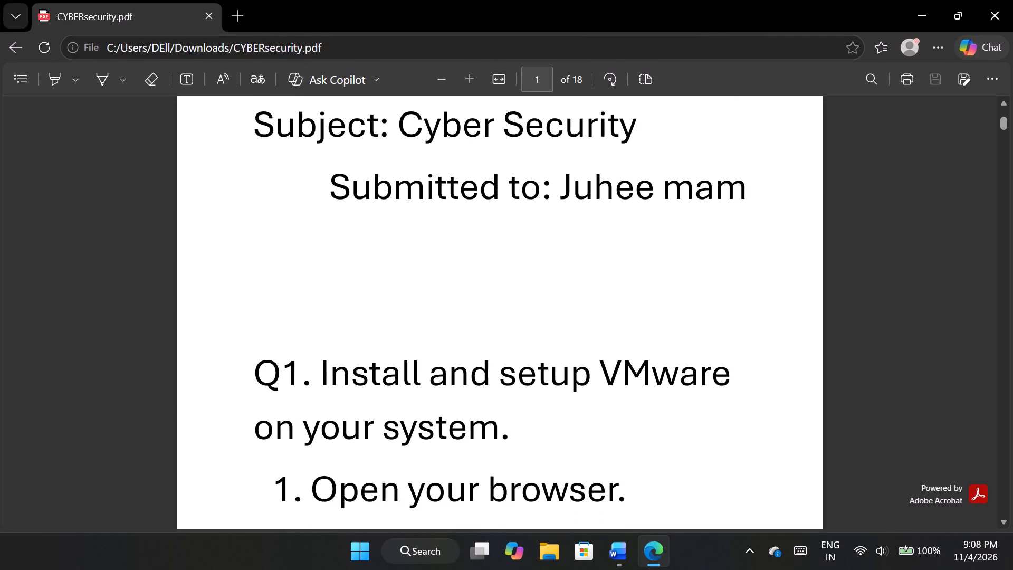
scroll(645, 309, "up", 1)
scroll(645, 309, "down", 9)
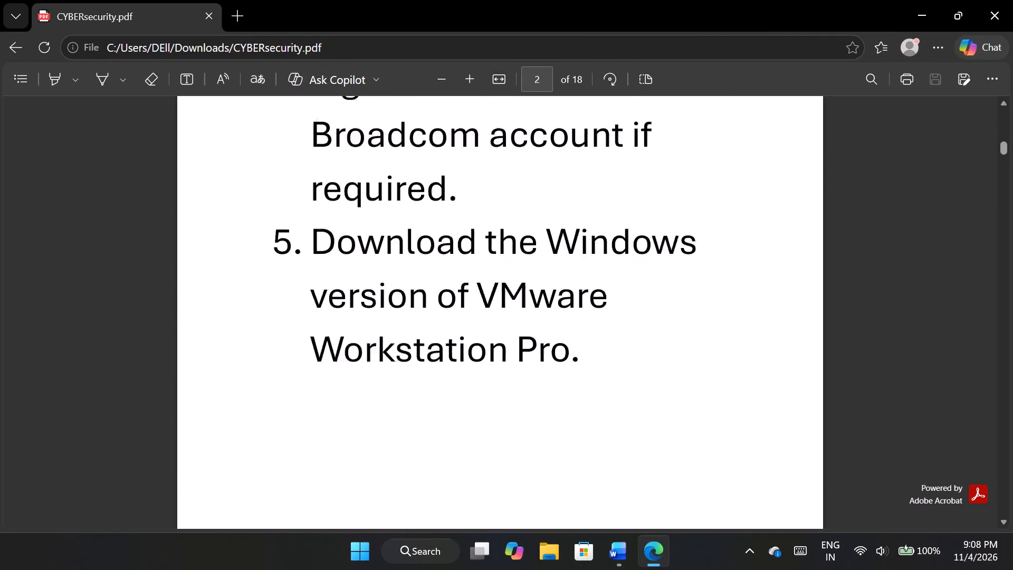
scroll(645, 309, "down", 17)
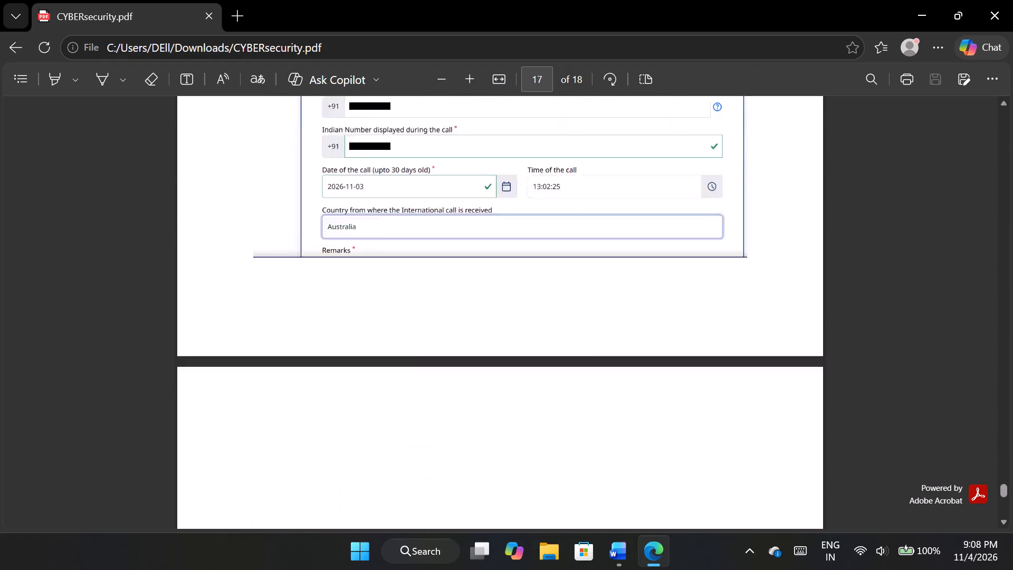
scroll(645, 309, "down", 3)
scroll(645, 309, "up", 8)
scroll(645, 309, "down", 2)
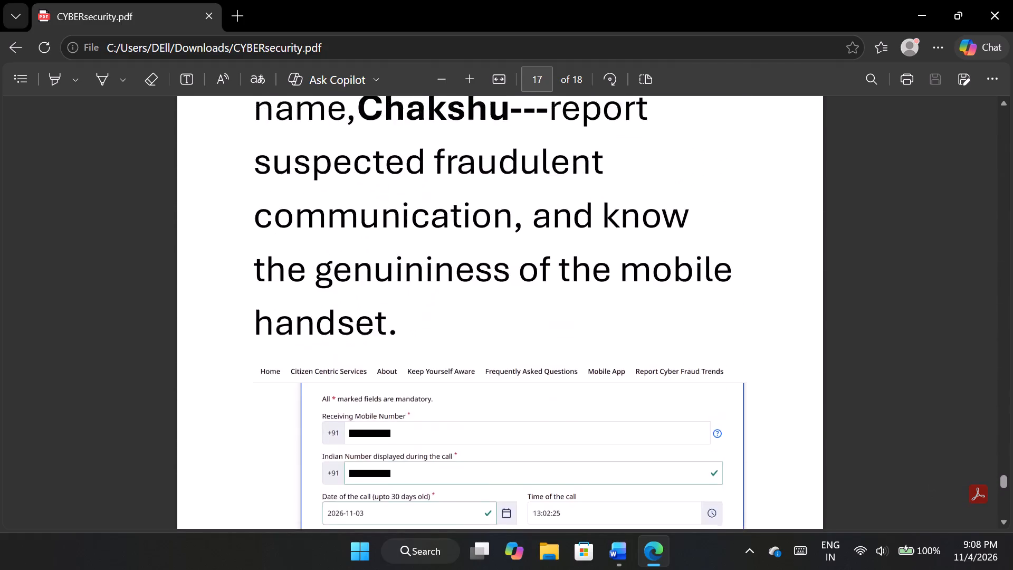
scroll(645, 309, "down", 4)
left_click(999, 13)
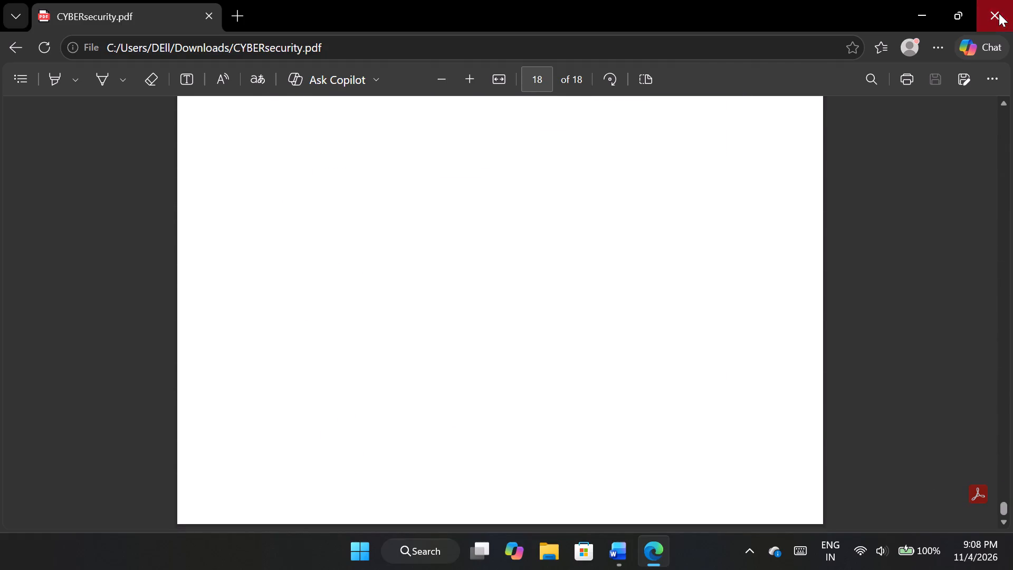
Open WhatsApp.
left_click(375, 553)
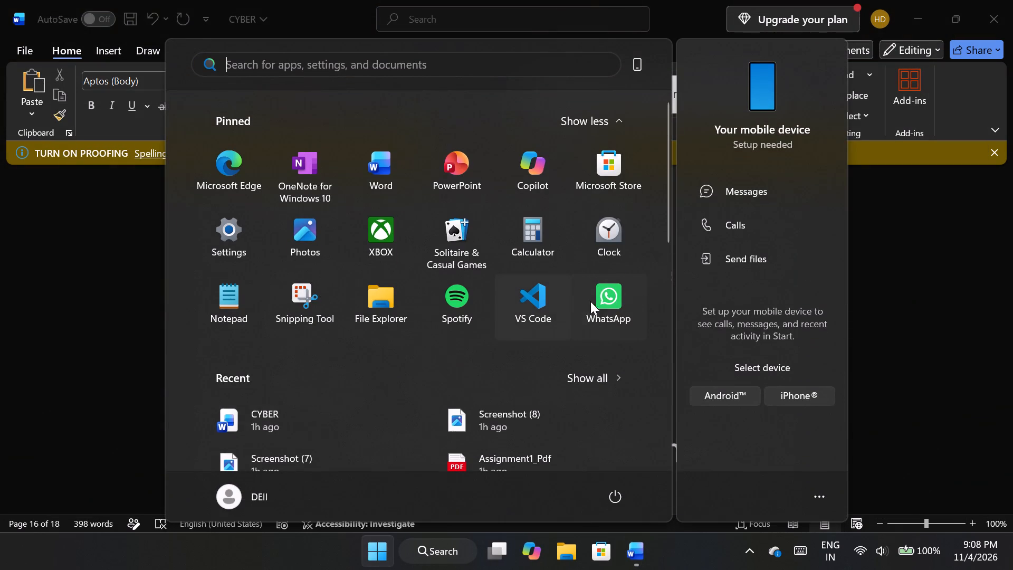
left_click(622, 295)
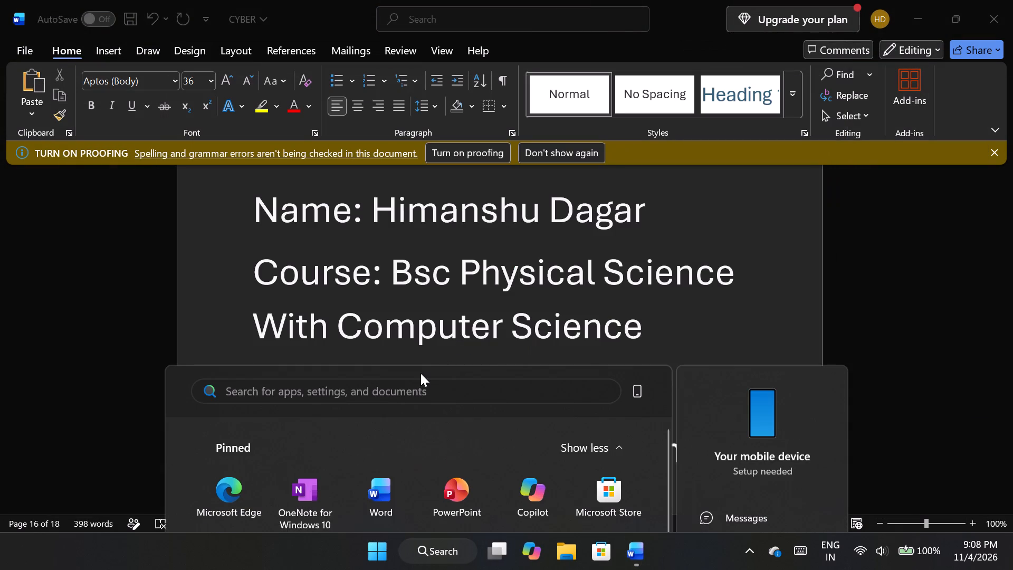